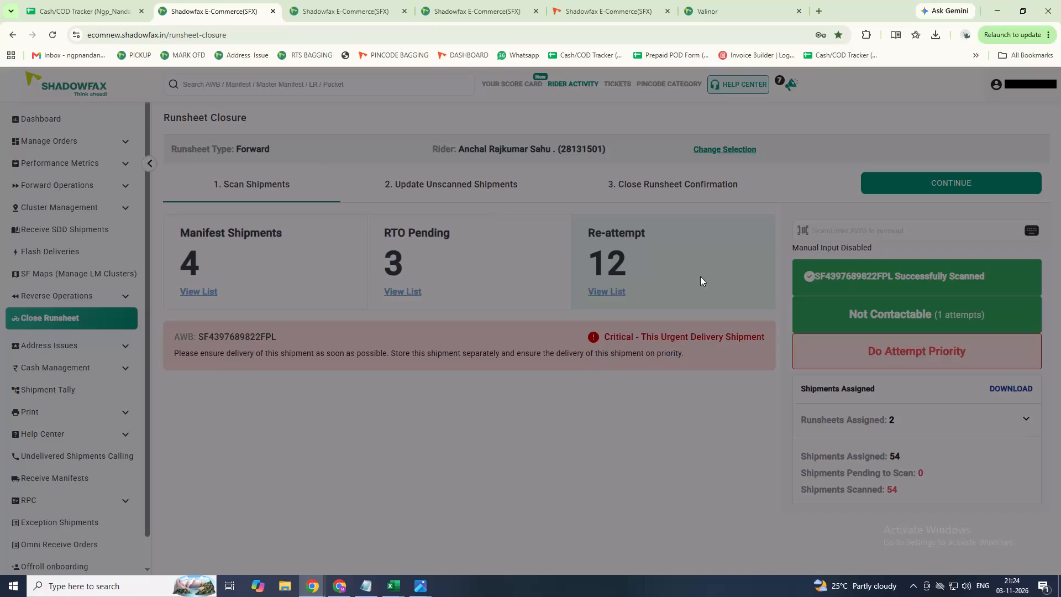
From the dashboard's reverse operations, open Manifests for MM and go to the Create MM Before Vehicle Arrival page.
click(28, 122)
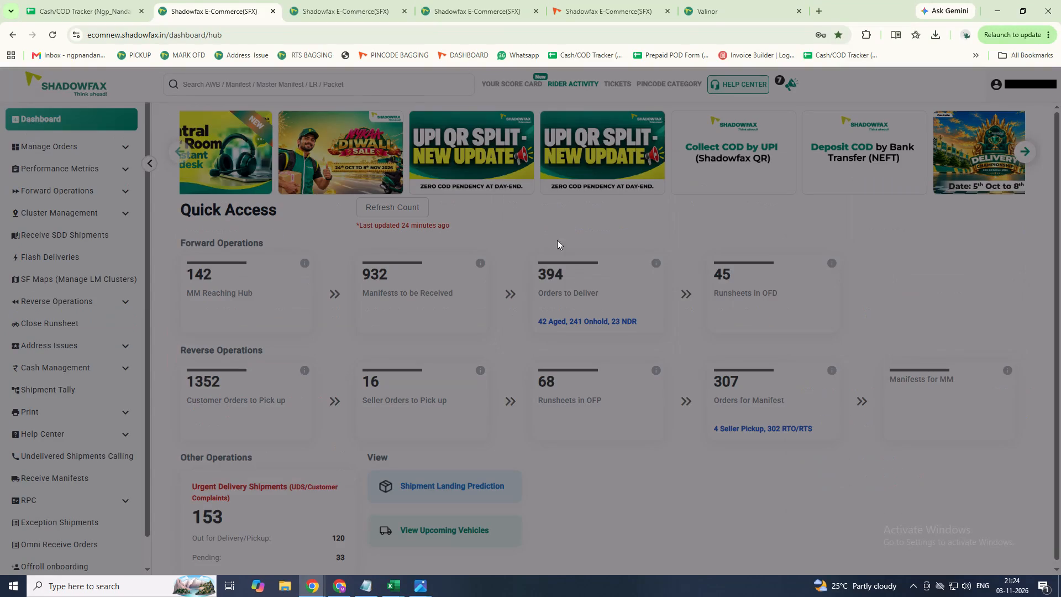
click(771, 393)
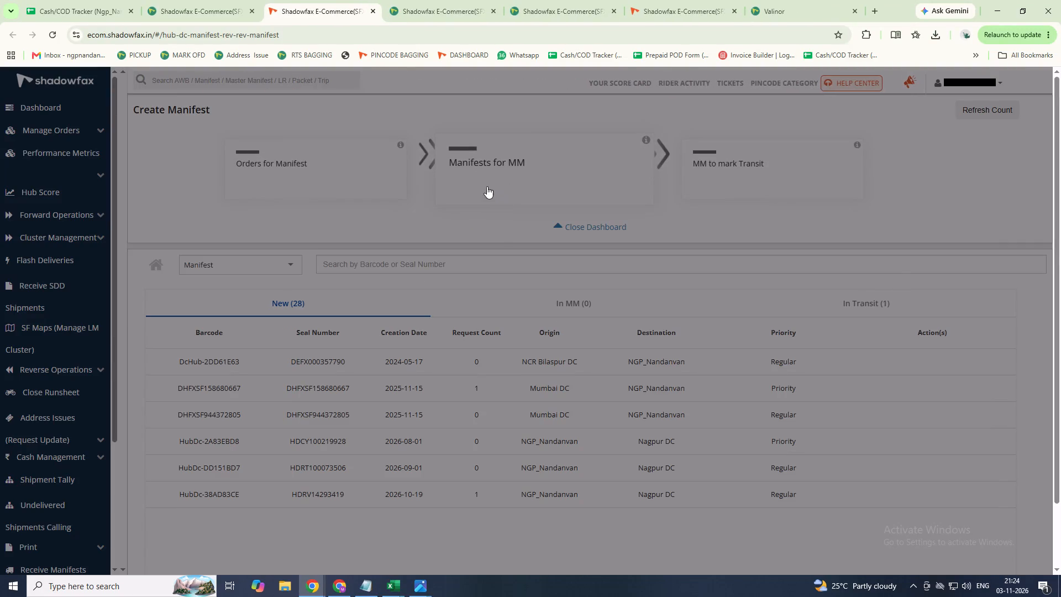
click(519, 182)
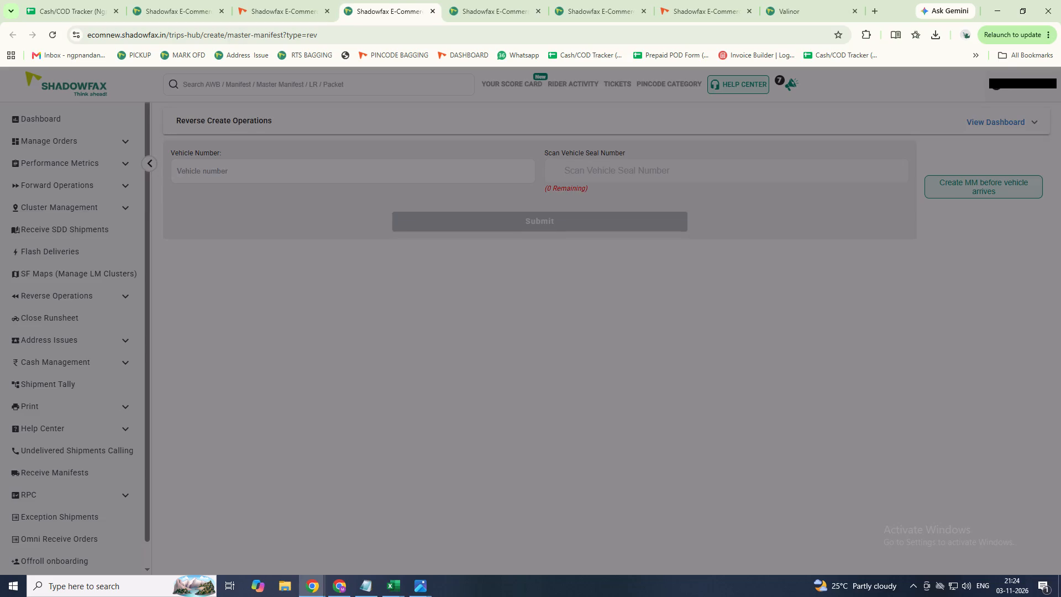
click(960, 191)
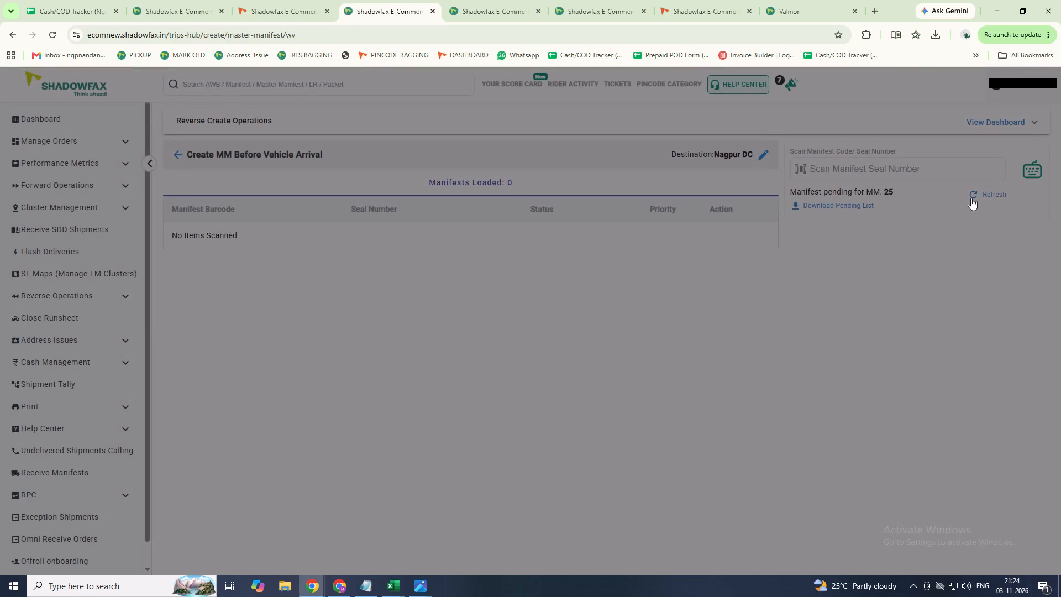
Refresh the count of manifests pending for MM, download the pending list, and open the downloaded CSV in Excel.
click(978, 196)
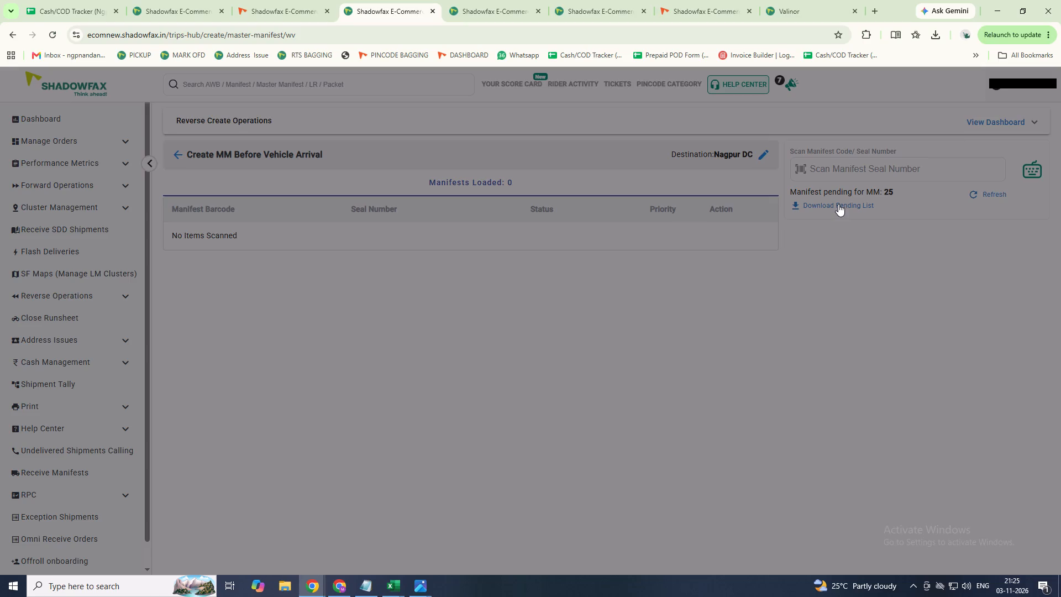
click(838, 204)
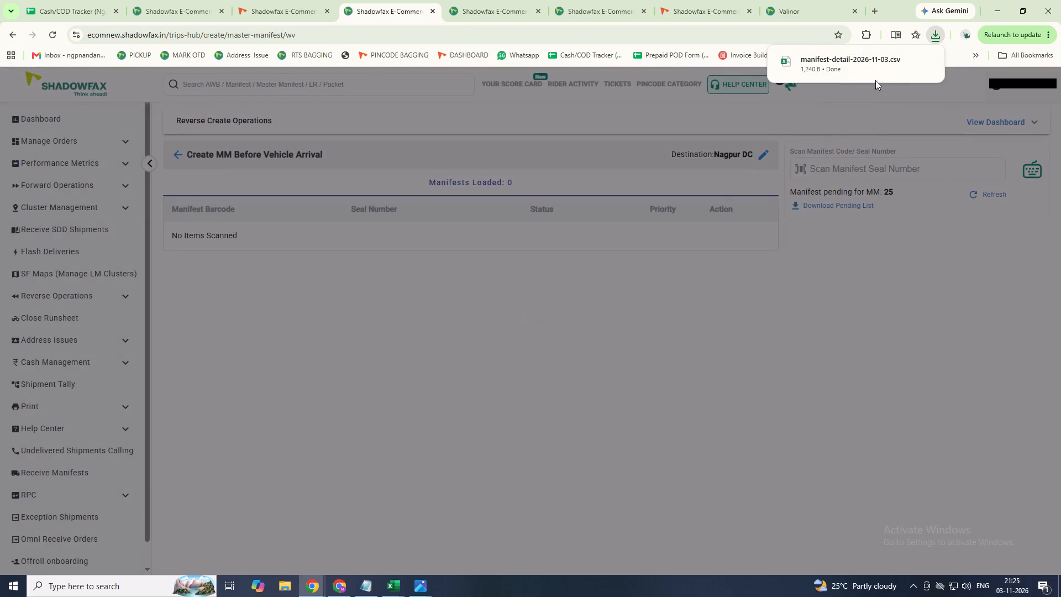
click(855, 75)
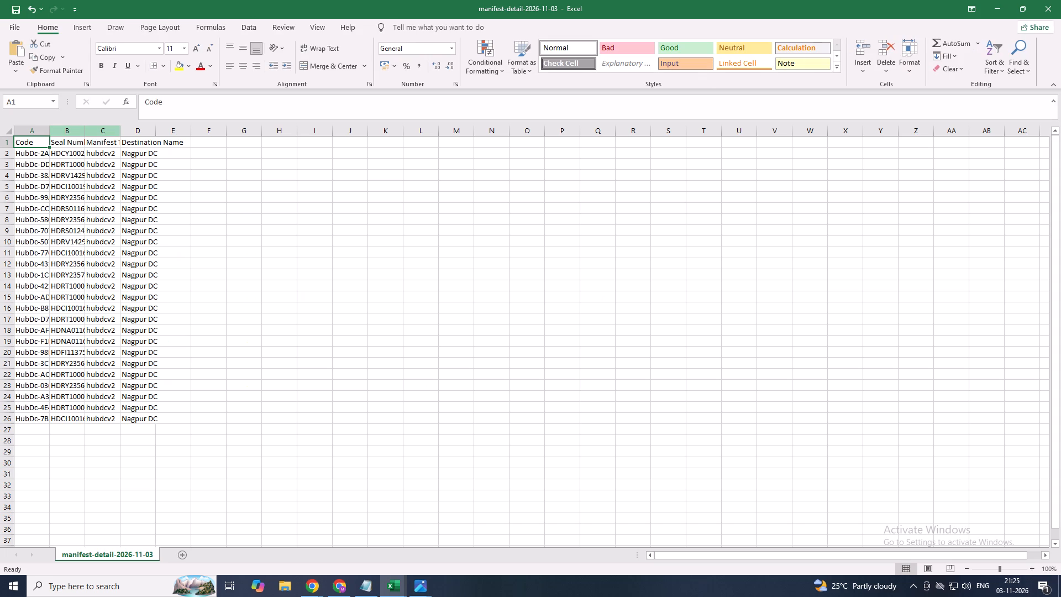
Widen the Seal Number and Code columns to fit their contents.
click(84, 134)
triple_click(84, 134)
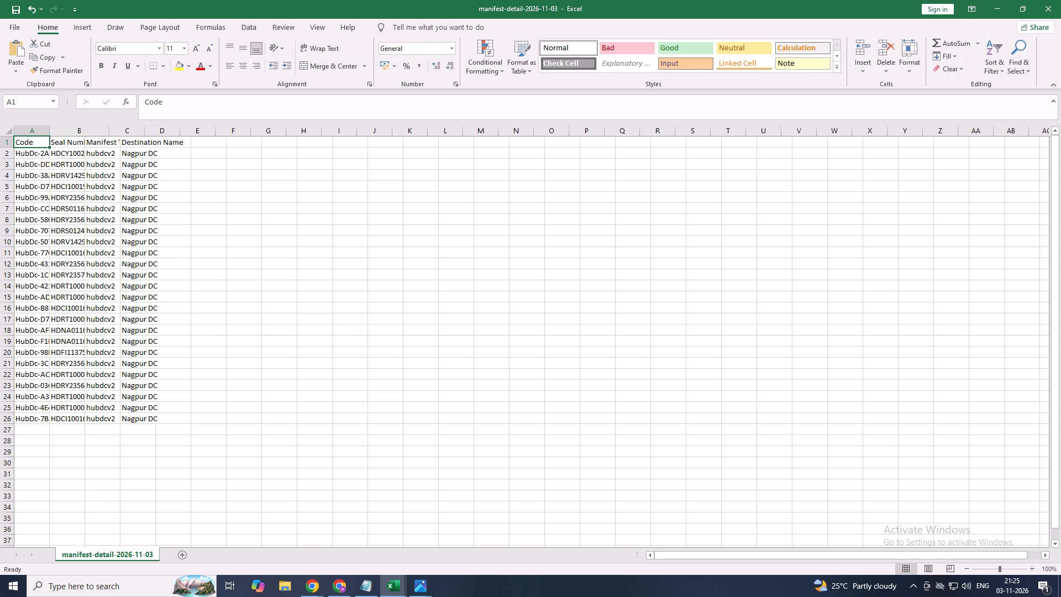
click(212, 164)
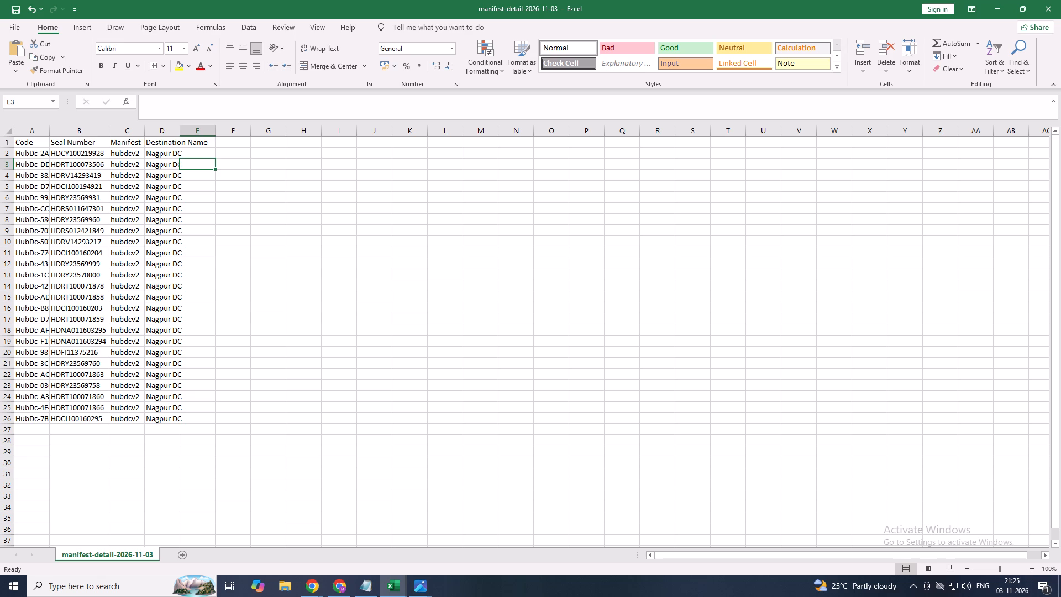
click(48, 132)
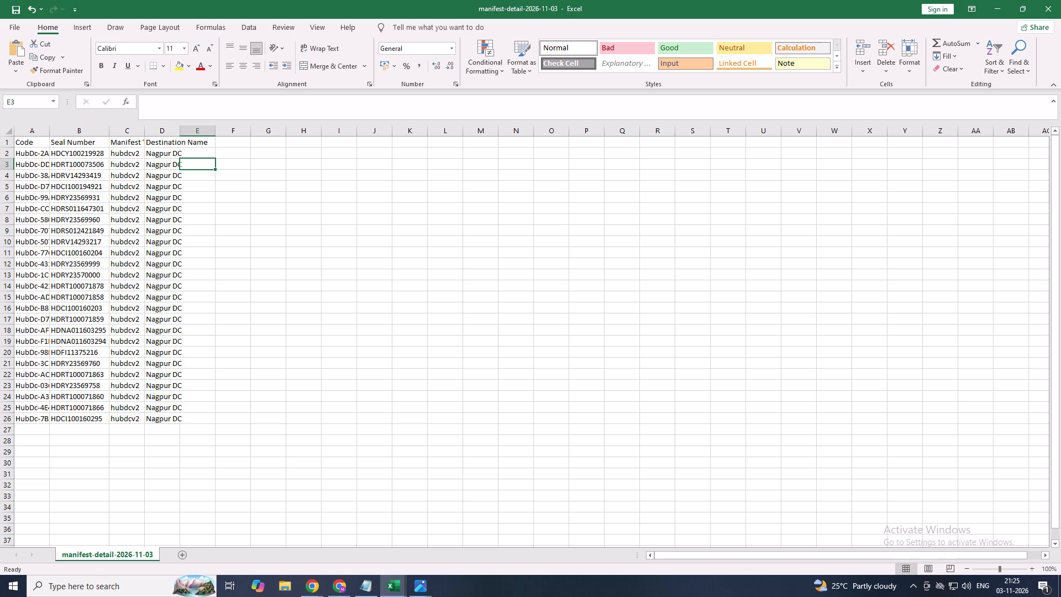
triple_click(49, 132)
click(271, 217)
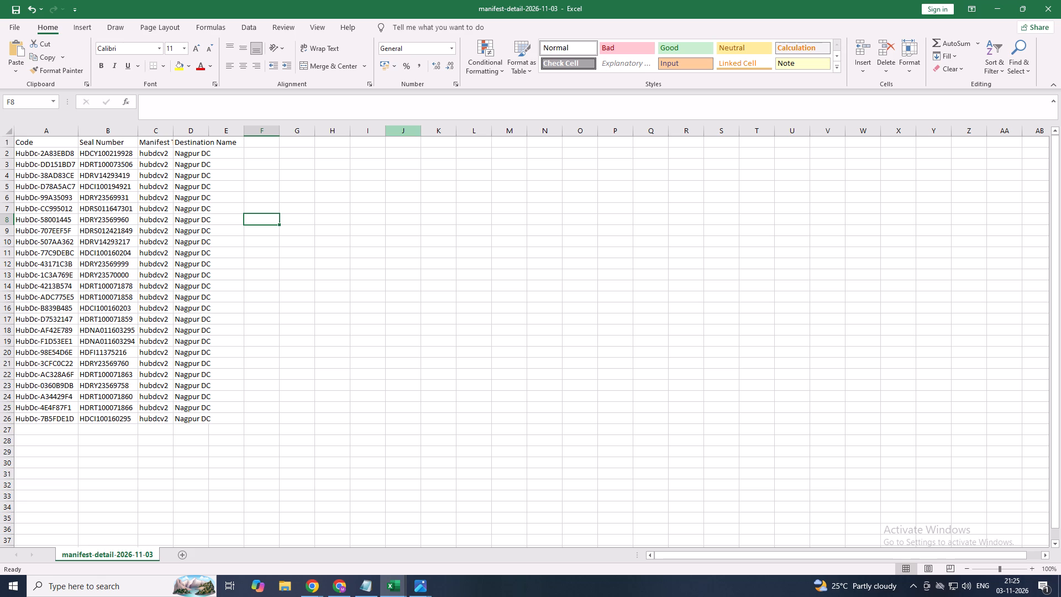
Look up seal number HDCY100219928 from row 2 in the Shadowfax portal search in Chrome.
click(105, 155)
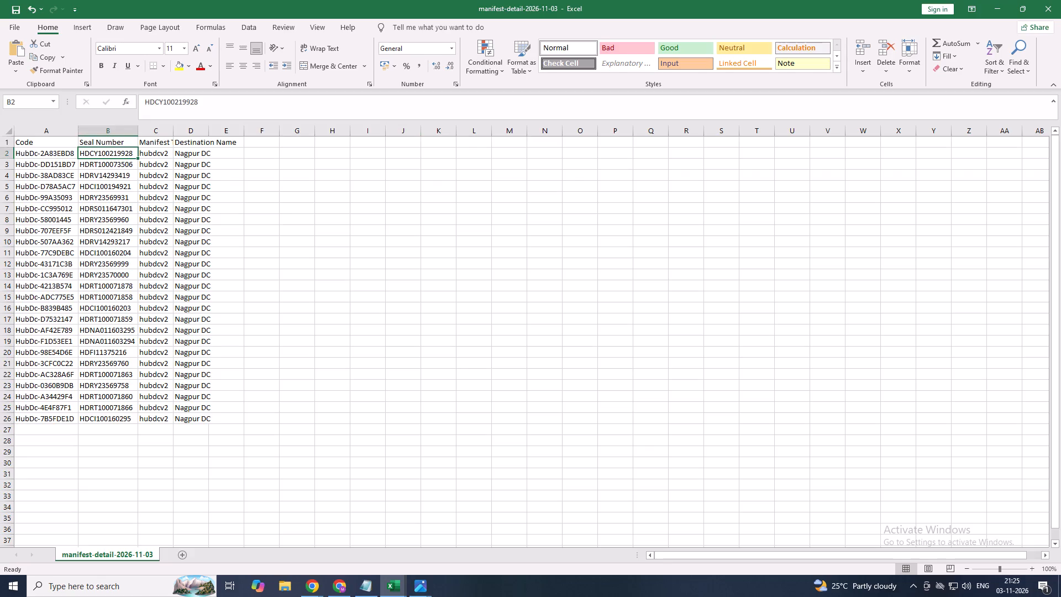
key(ctrl+c)
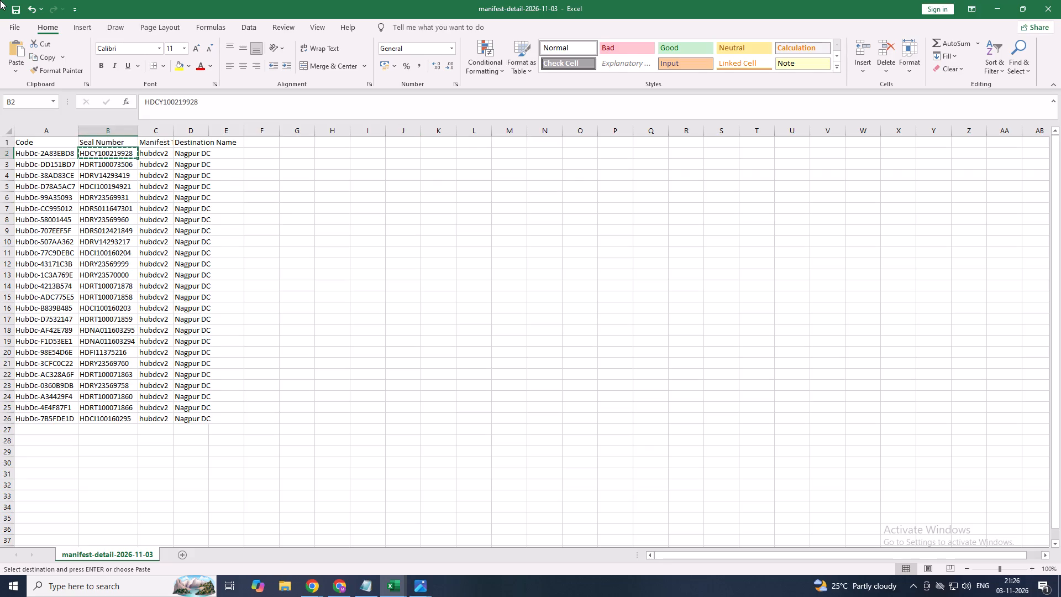
key(alt+Tab)
key(alt+Tab)
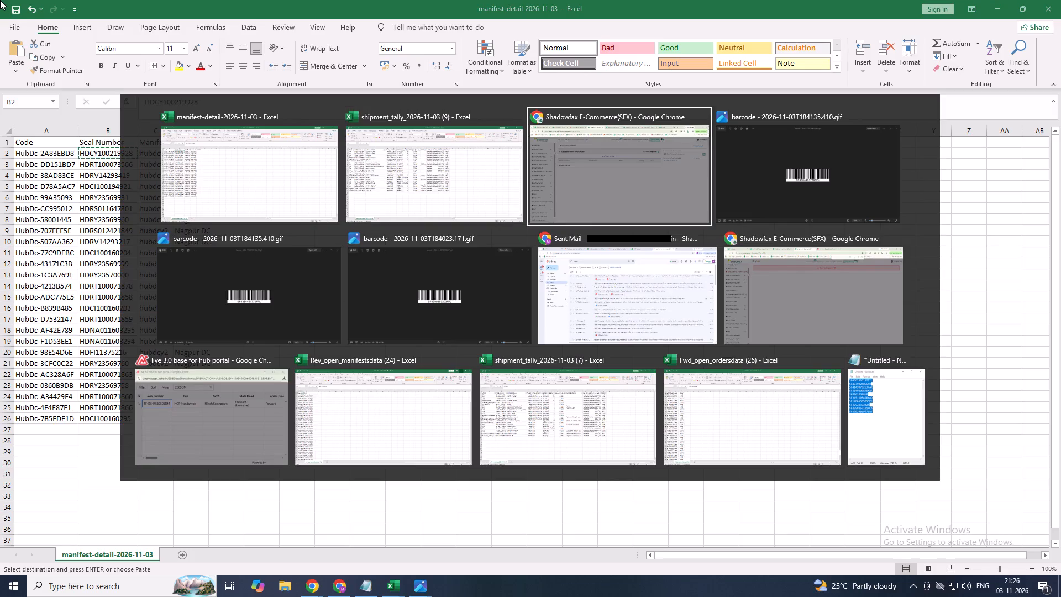
click(196, 82)
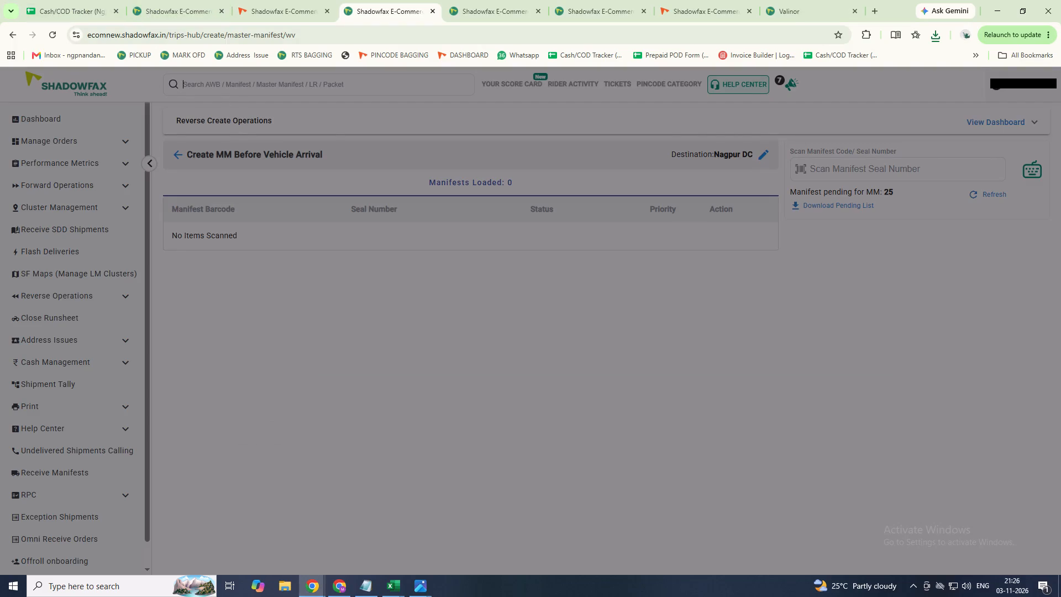
key(ctrl+v)
key(Return)
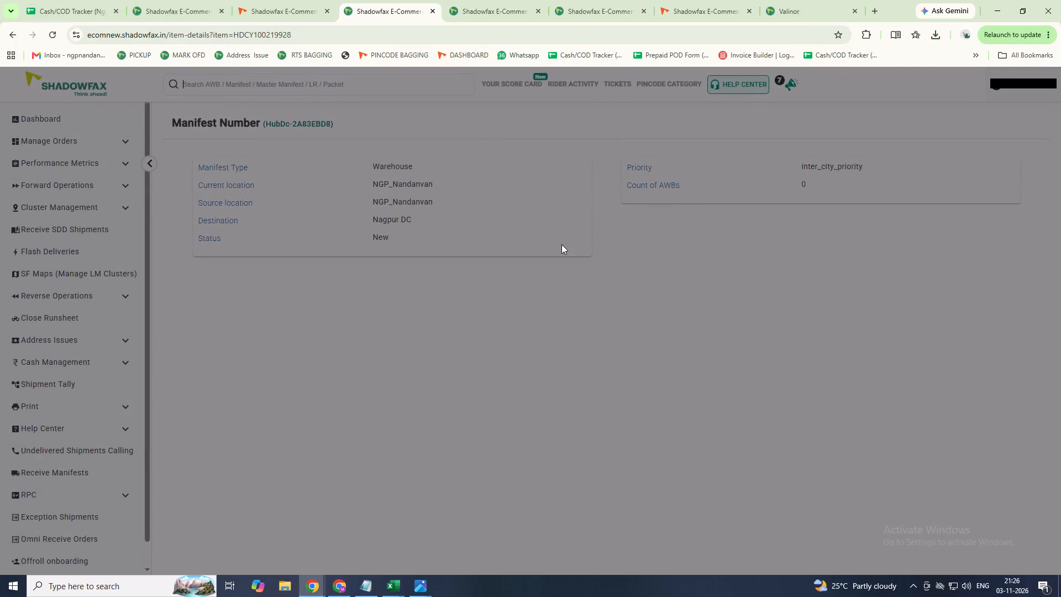
Switch back to the manifest-detail sheet in Excel and clear row 2, containing the manifest HubDc-2A83EBD8.
key(alt+Tab)
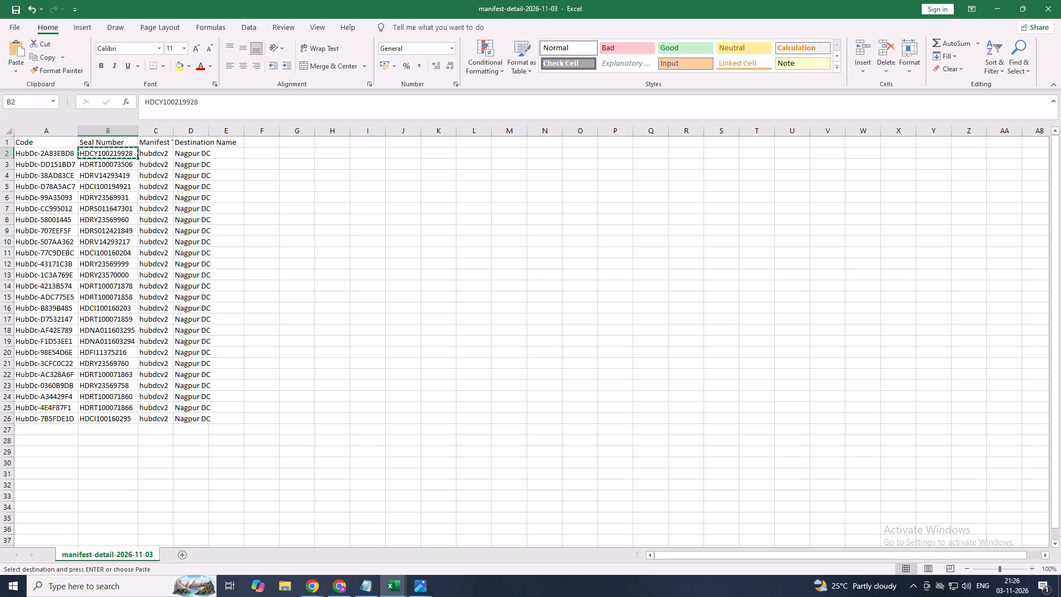
click(8, 153)
key(Delete)
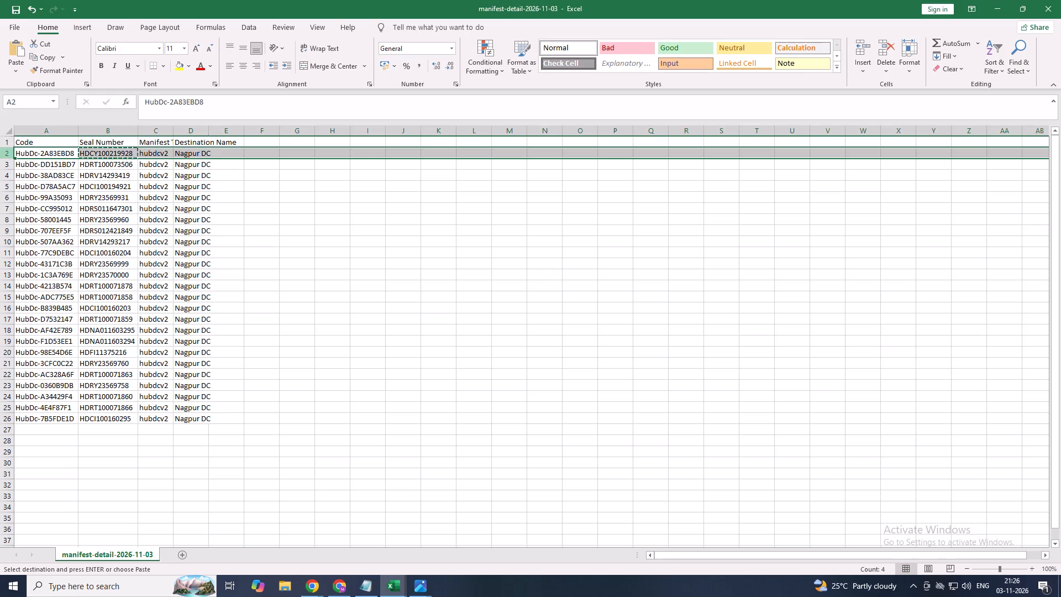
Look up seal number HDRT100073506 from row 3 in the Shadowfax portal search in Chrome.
click(89, 166)
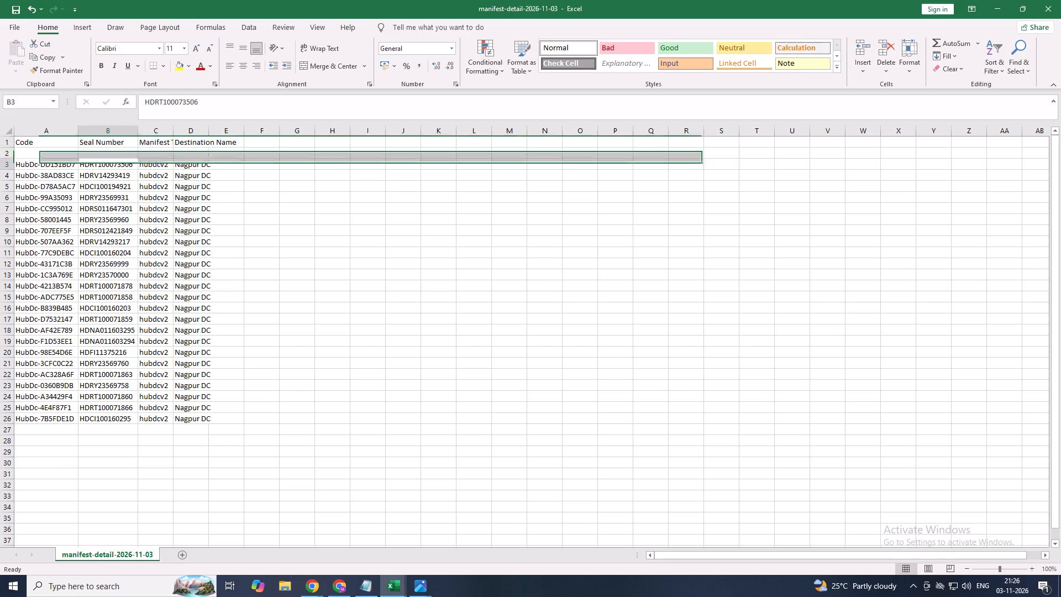
key(ctrl+c)
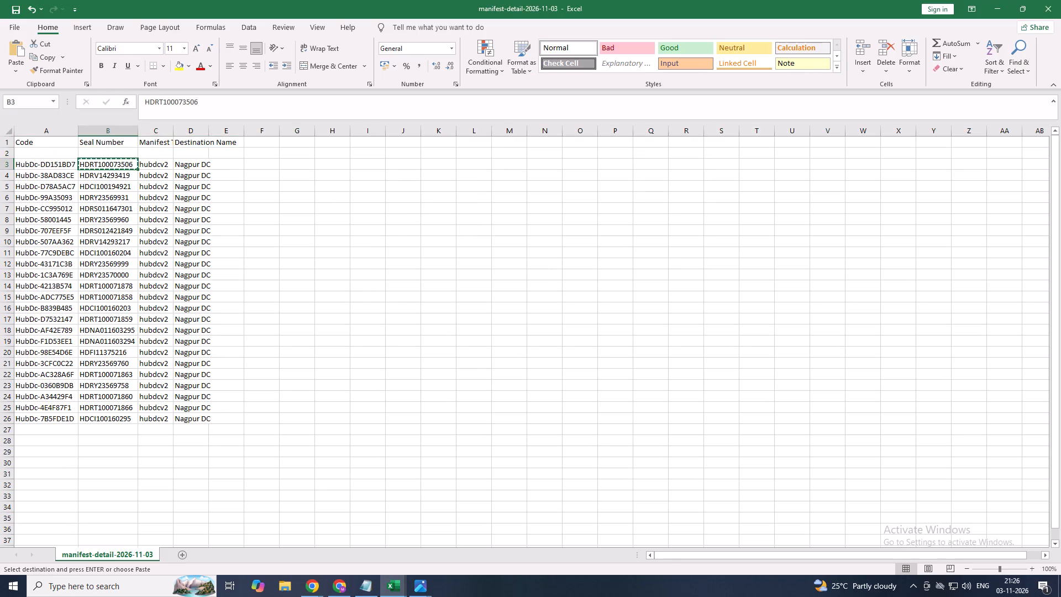
key(alt+Tab)
click(246, 86)
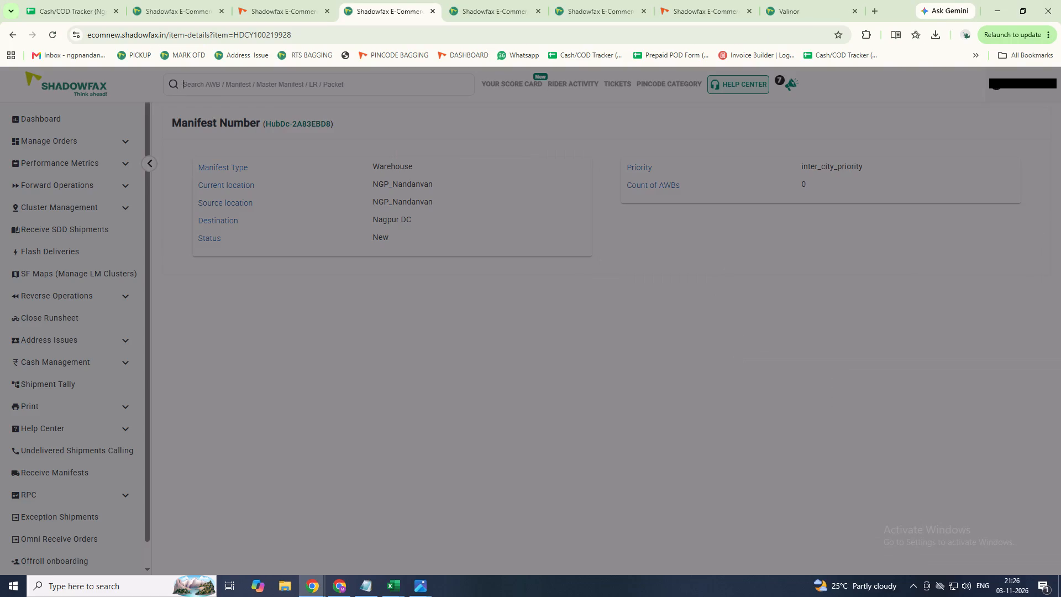
key(ctrl+v)
key(Return)
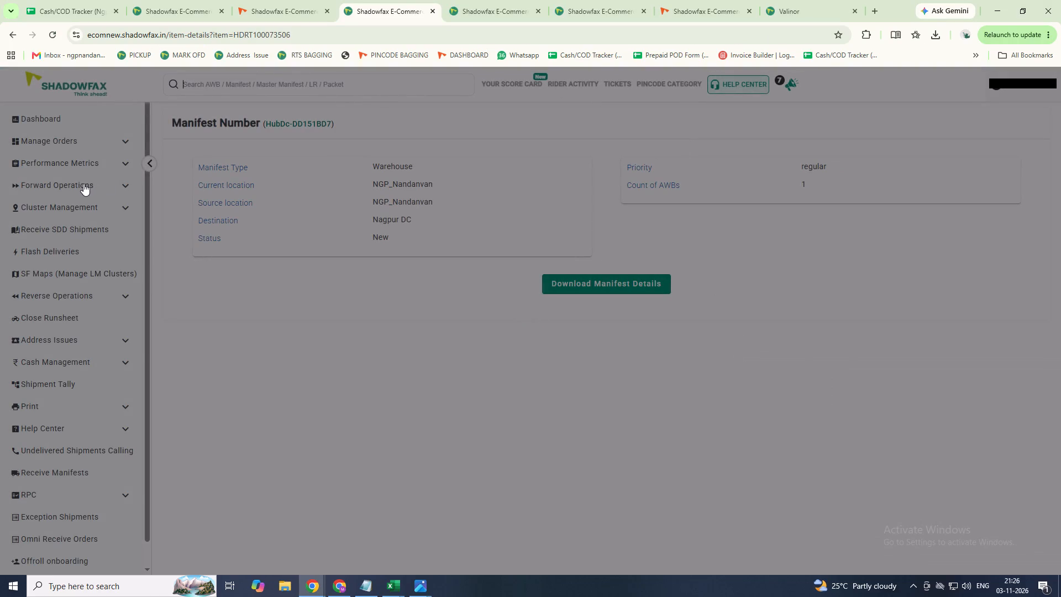
Mark out row 3 in the pending list, download the manifest details of HubDc-DD151BD7 from the portal, and open the file in Excel.
key(alt+Tab)
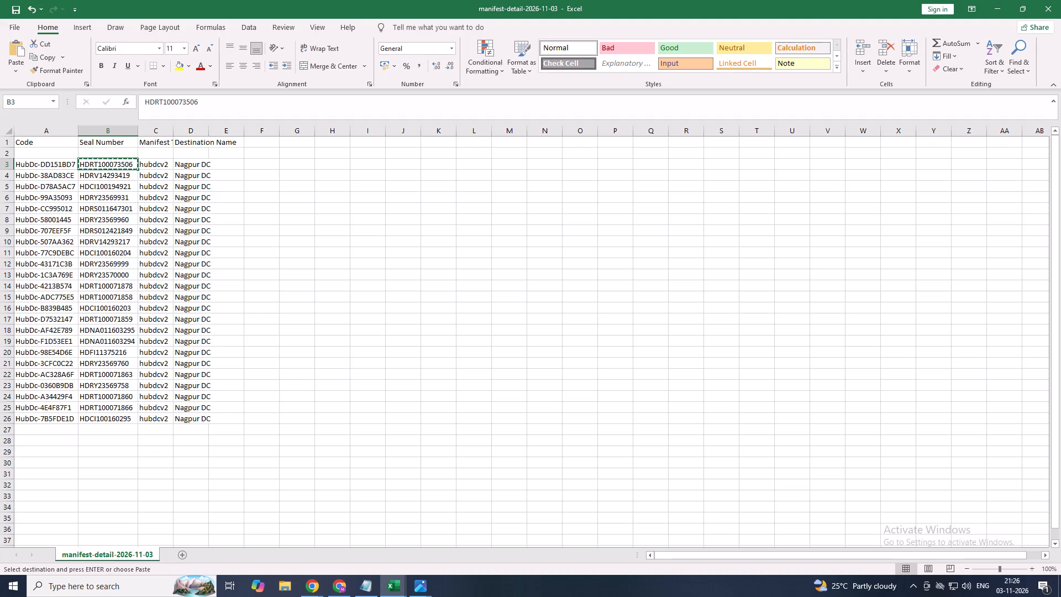
click(5, 166)
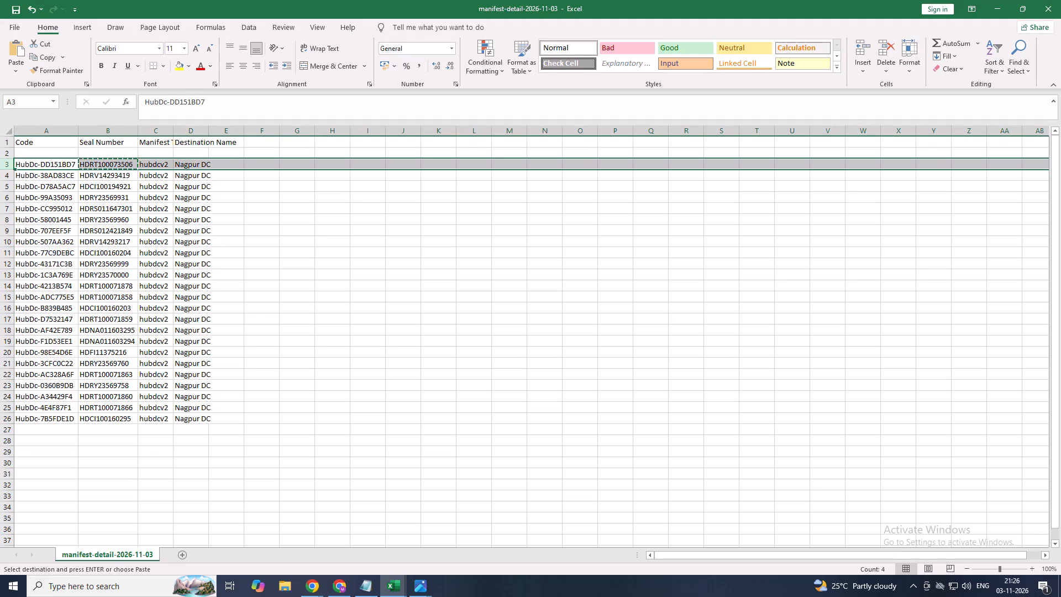
key(alt+Tab)
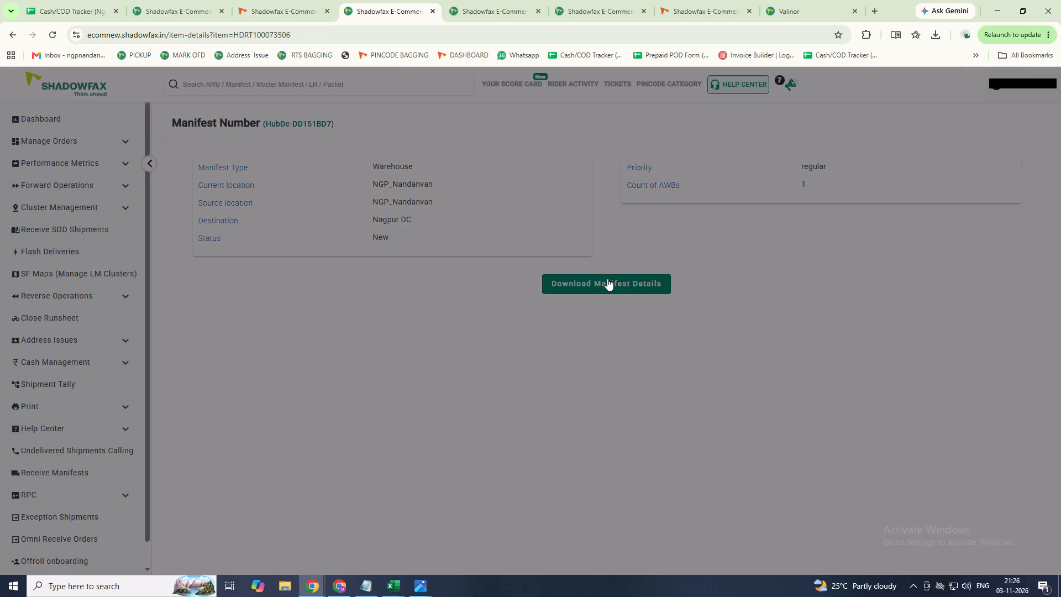
click(607, 279)
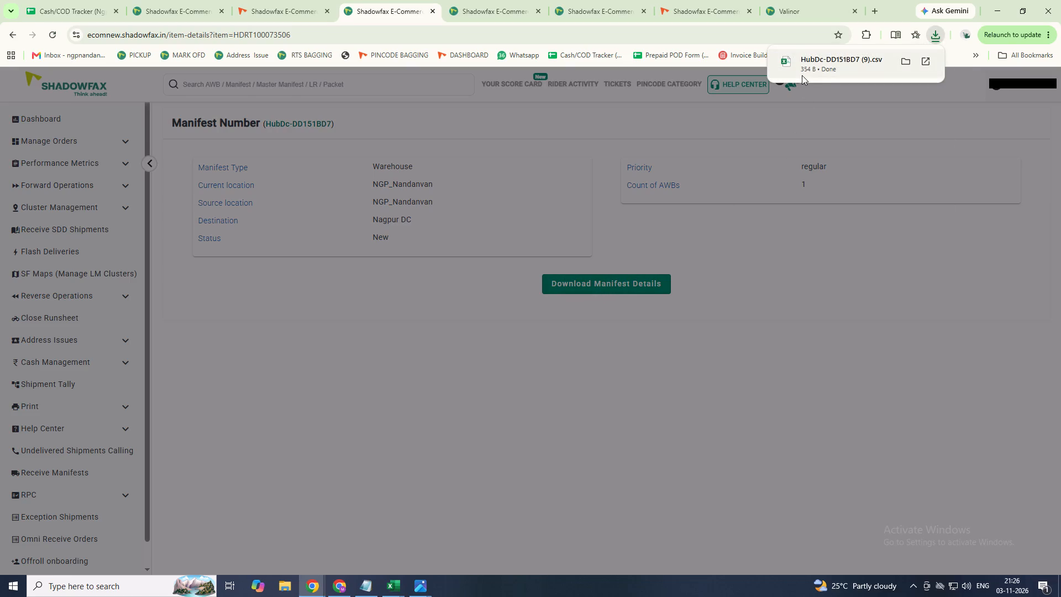
click(830, 55)
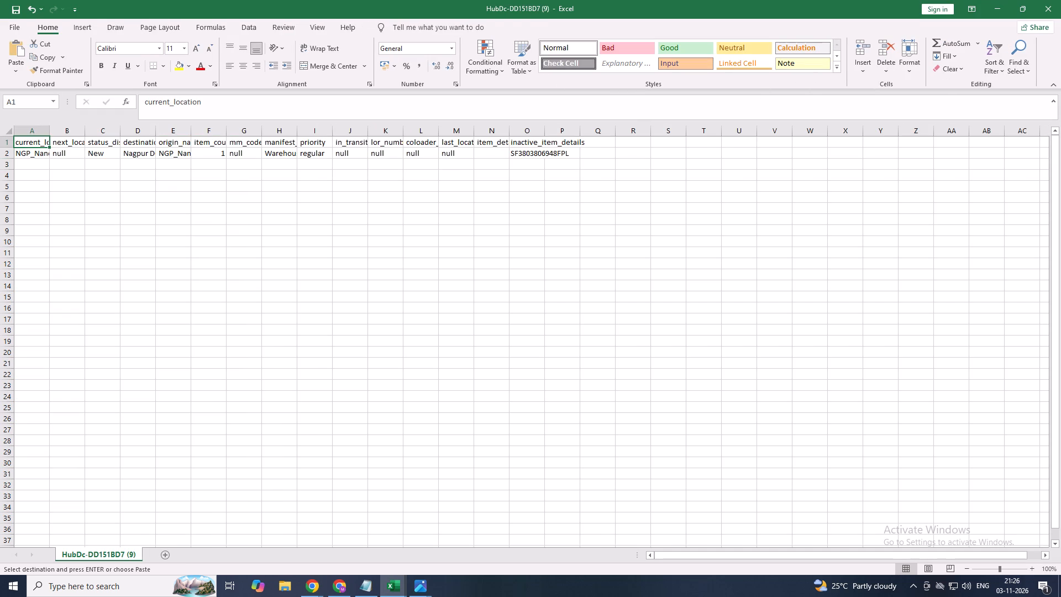
double_click(543, 132)
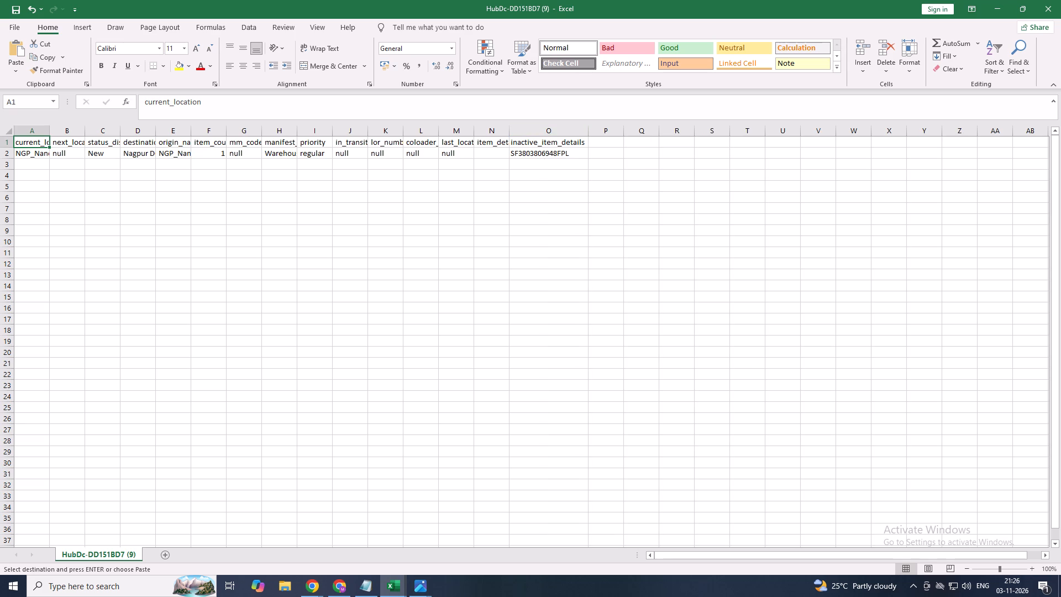
click(523, 153)
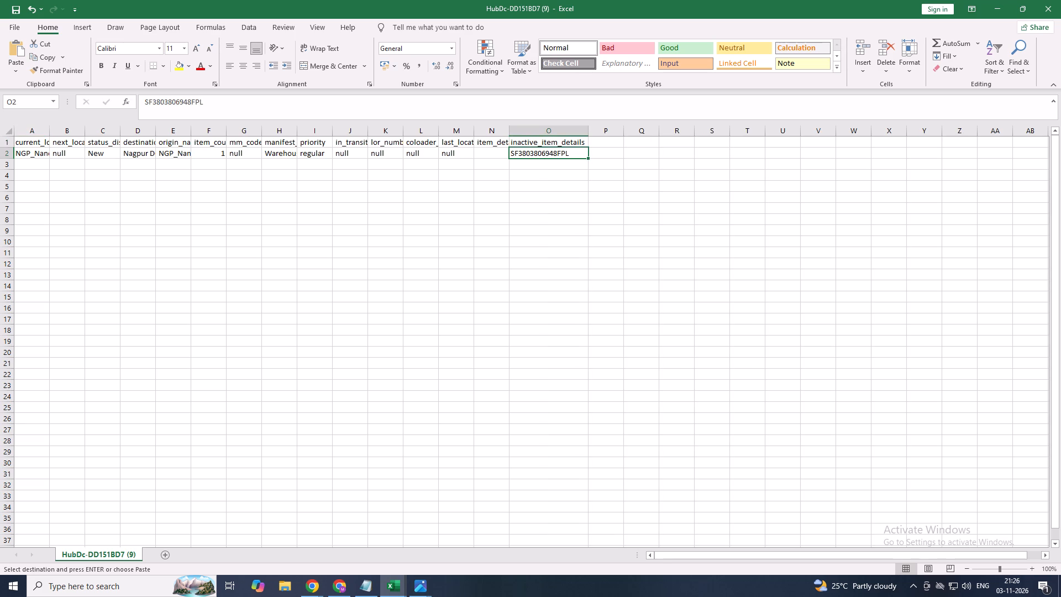
key(ctrl+c)
key(alt+Tab)
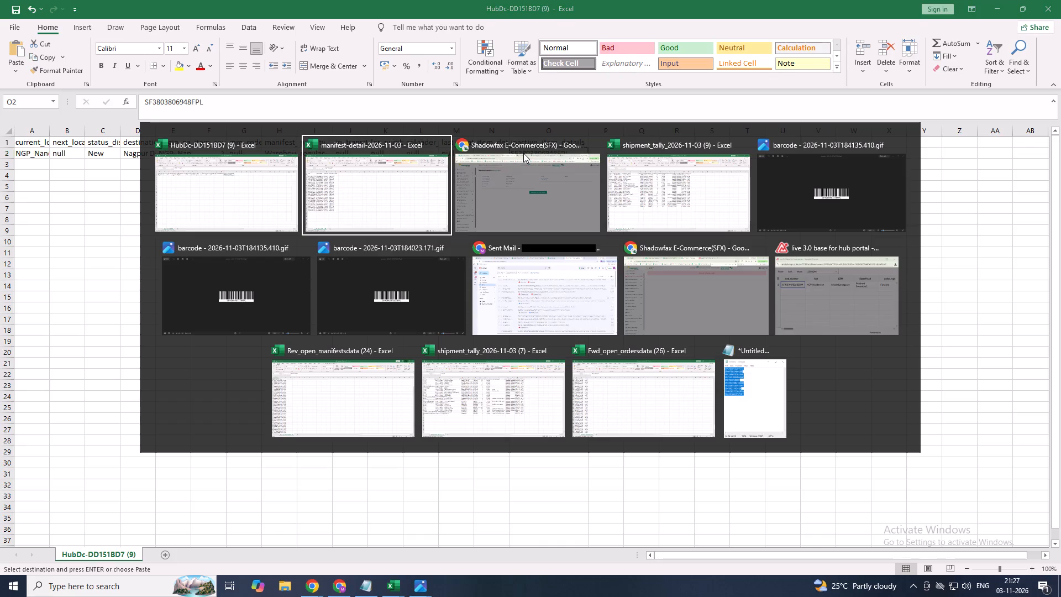
key(alt+Tab)
click(326, 87)
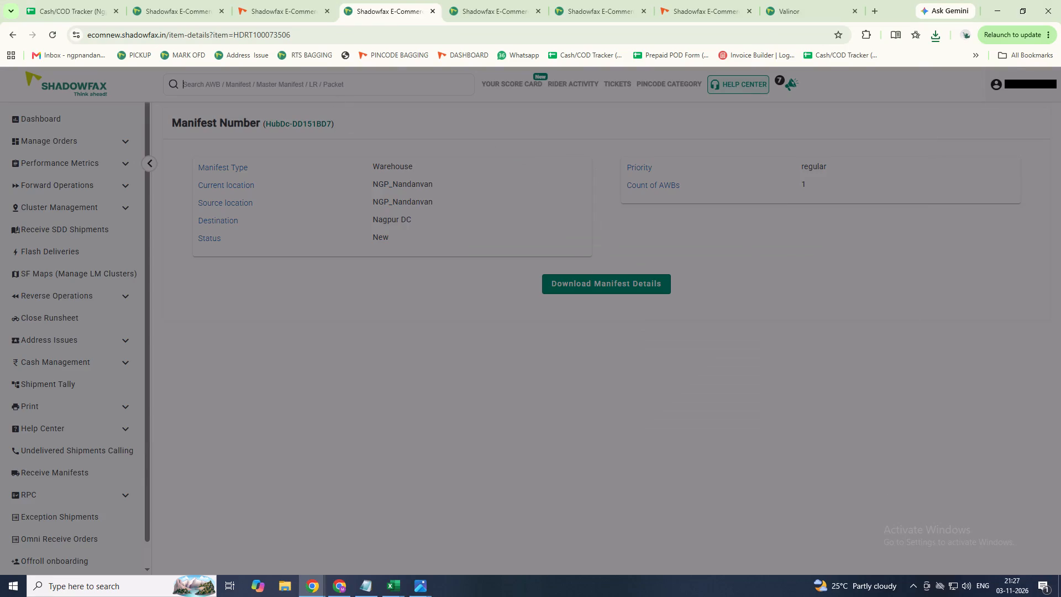
key(ctrl+v)
key(Return)
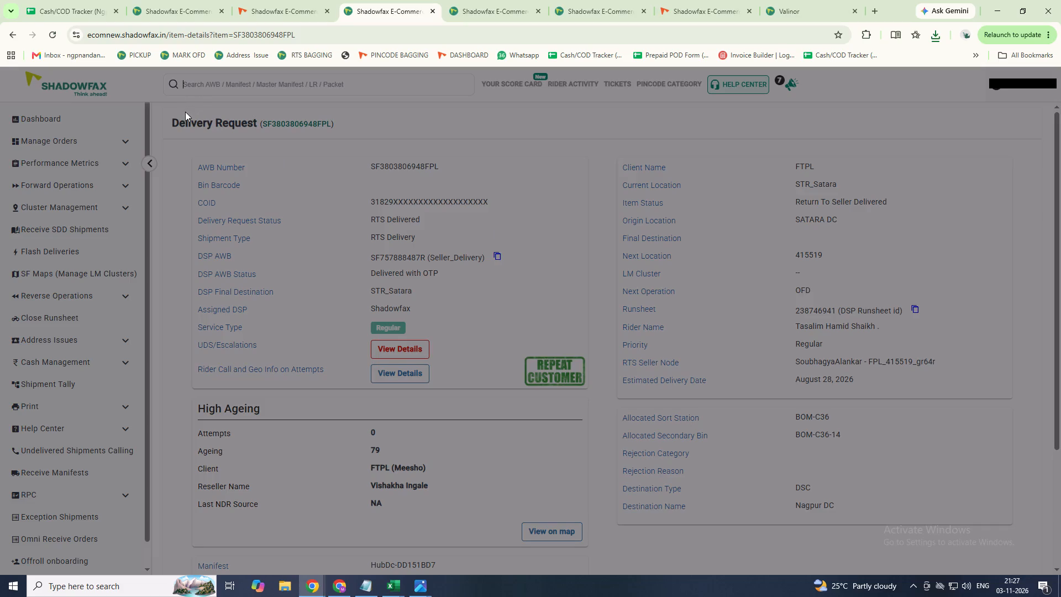
Switch to the manifest-detail sheet in Excel and clear row 3, containing the manifest HubDc-DD151BD7.
key(alt+Tab)
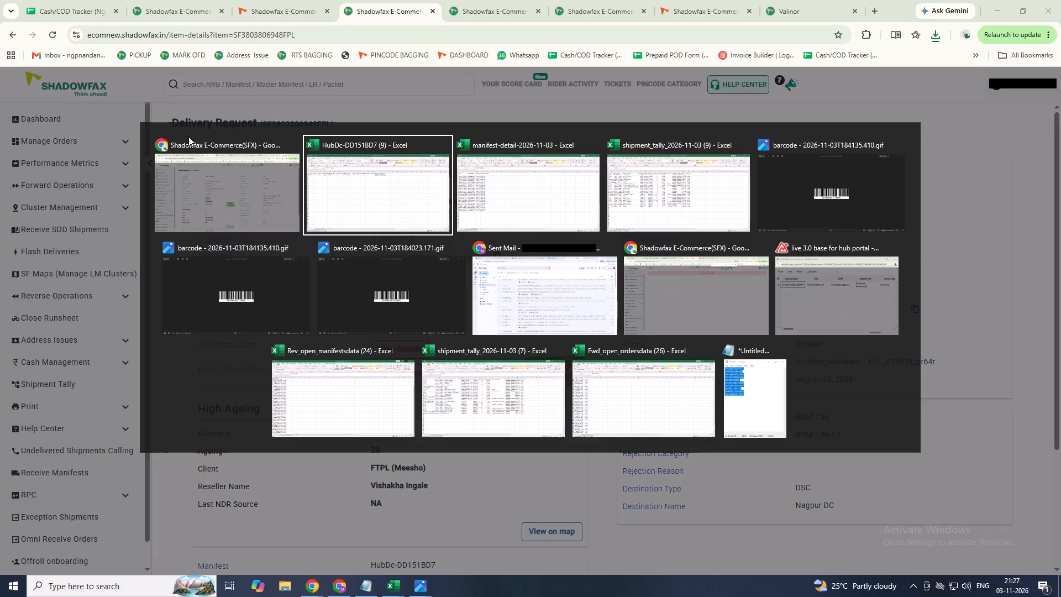
key(alt+Tab)
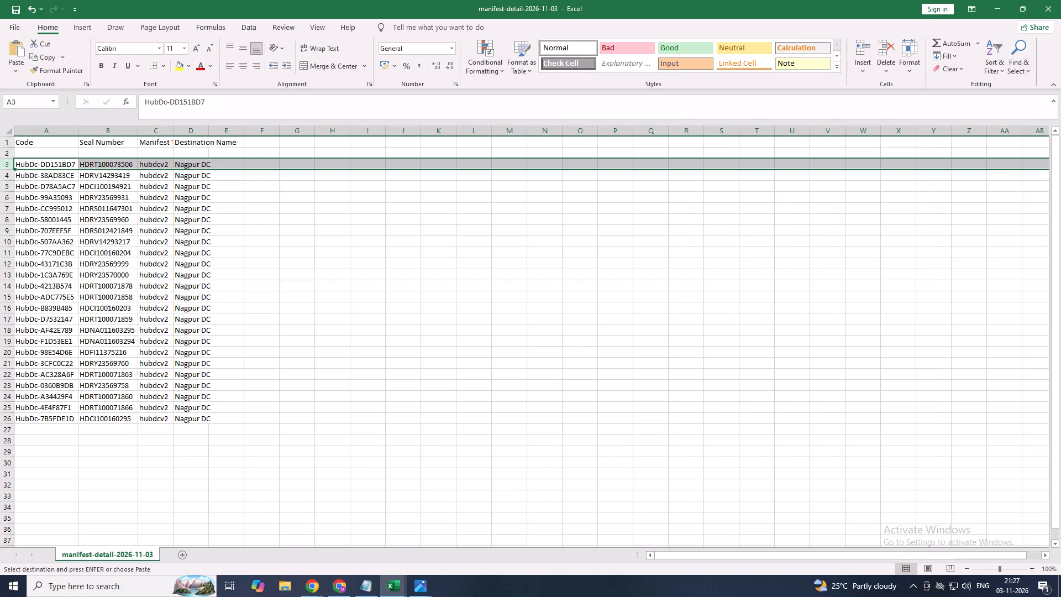
click(7, 163)
key(Delete)
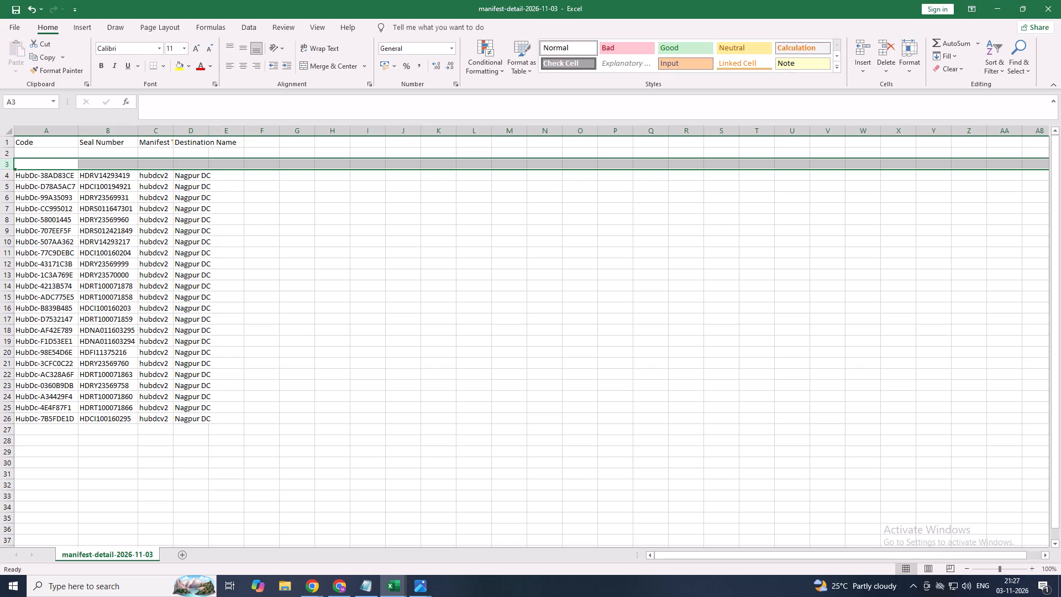
Look up seal number HDRV14293419 from row 4 in the Shadowfax portal in Chrome, then download its manifest details and open them in Excel.
click(110, 180)
key(ctrl+c)
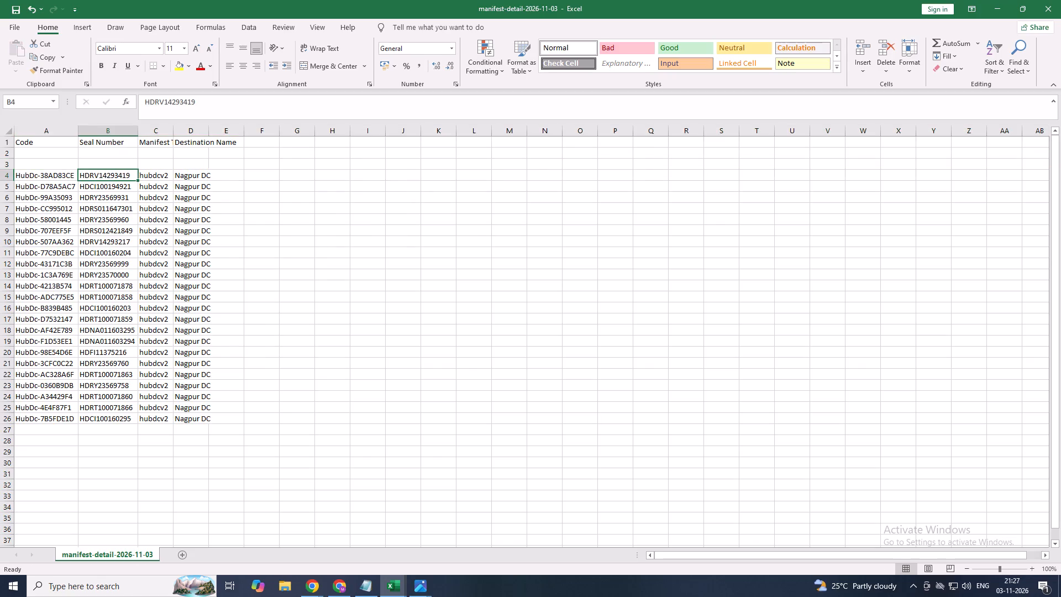
key(alt+Tab)
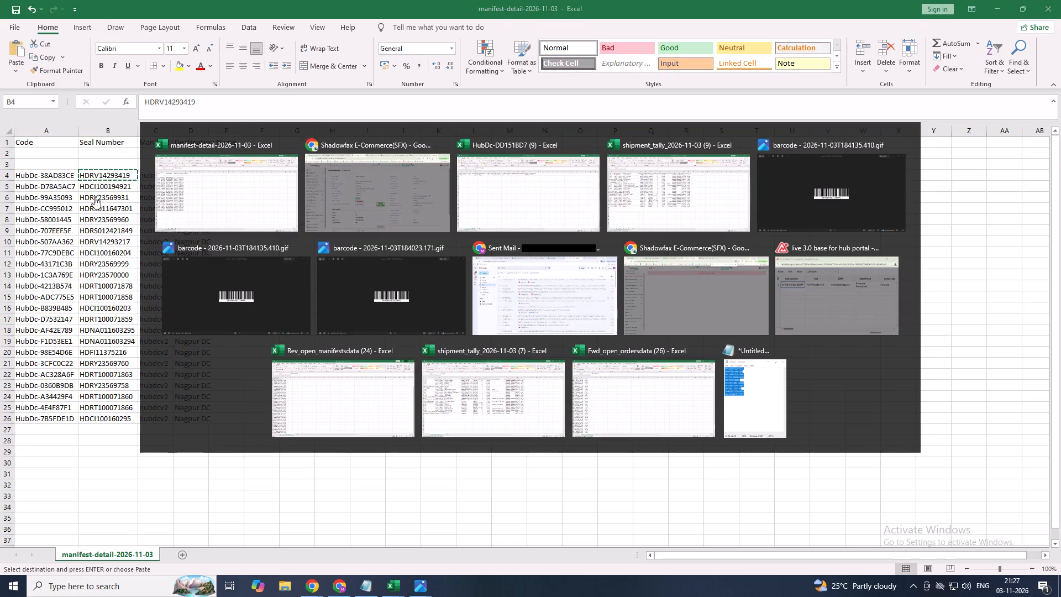
click(231, 87)
key(ctrl+v)
key(Return)
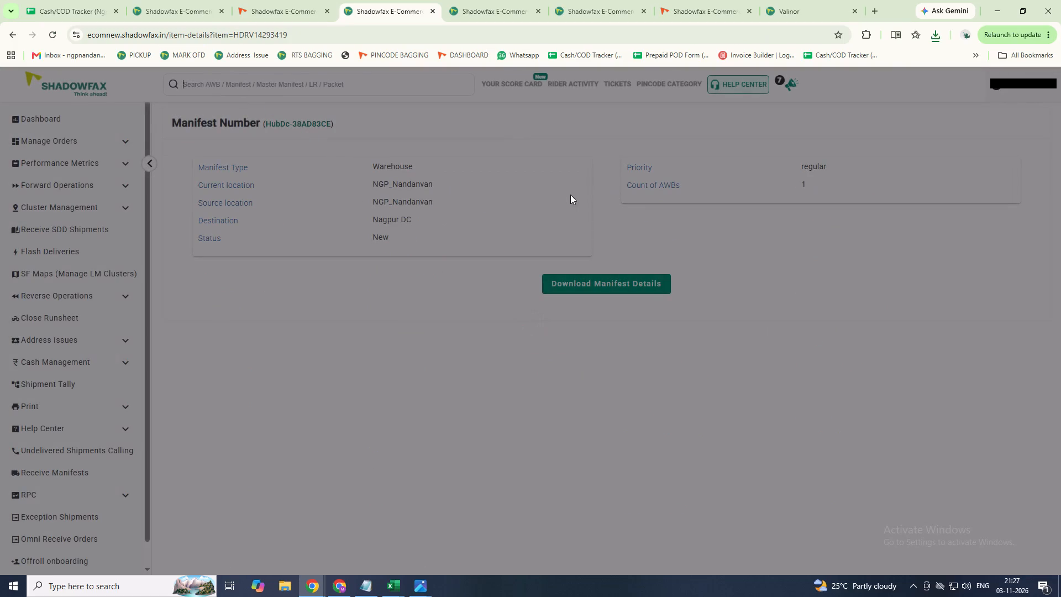
click(626, 285)
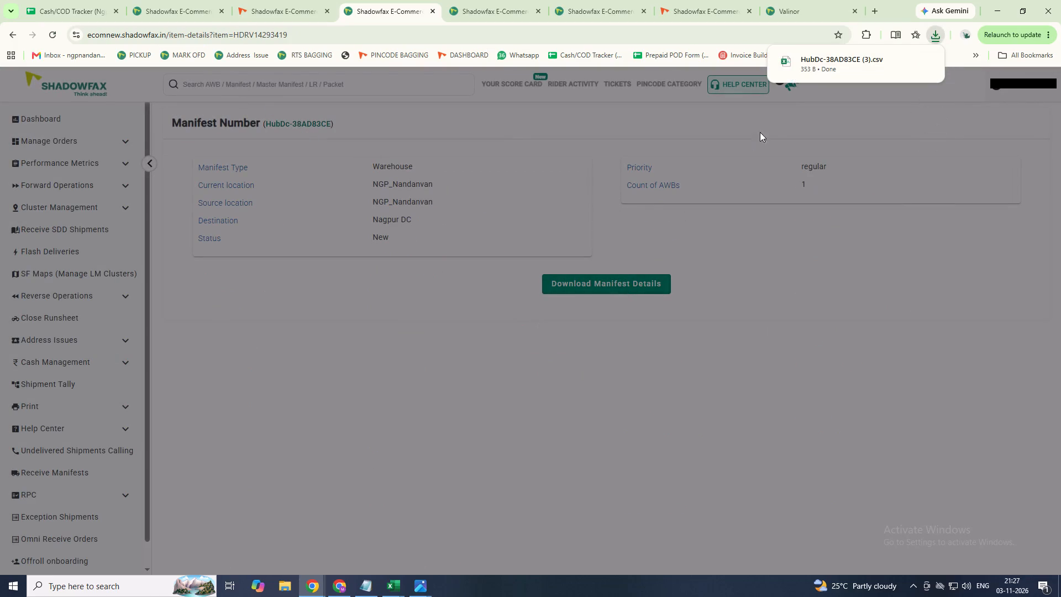
click(800, 61)
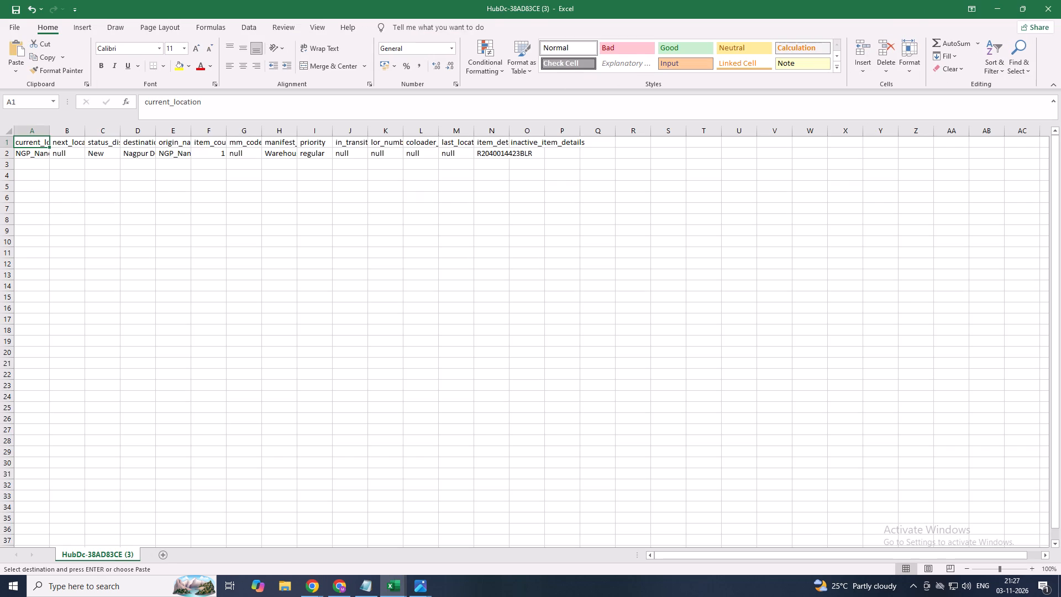
double_click(507, 131)
click(509, 156)
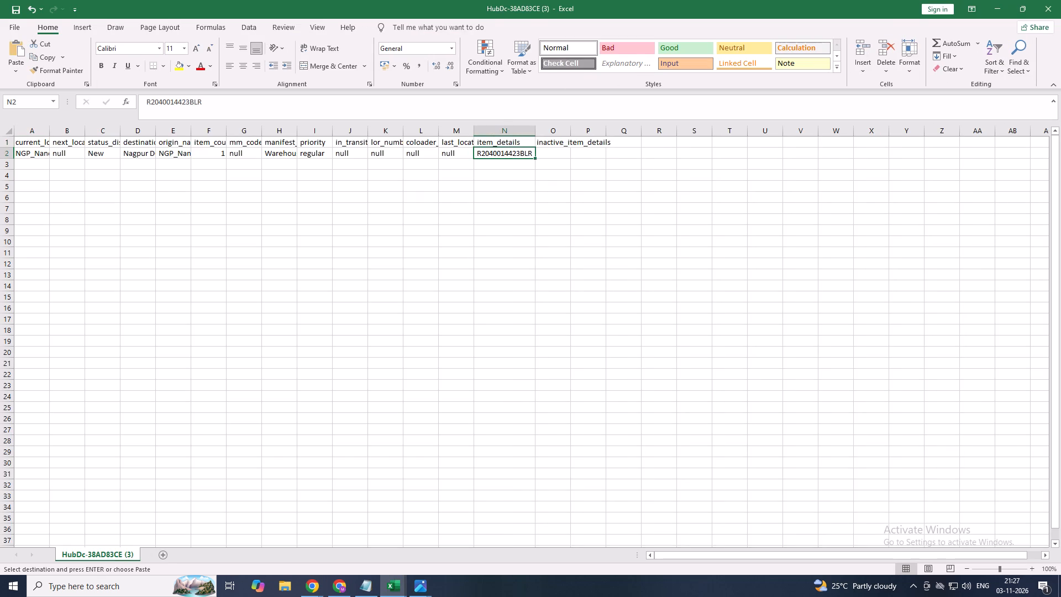
key(ctrl+c)
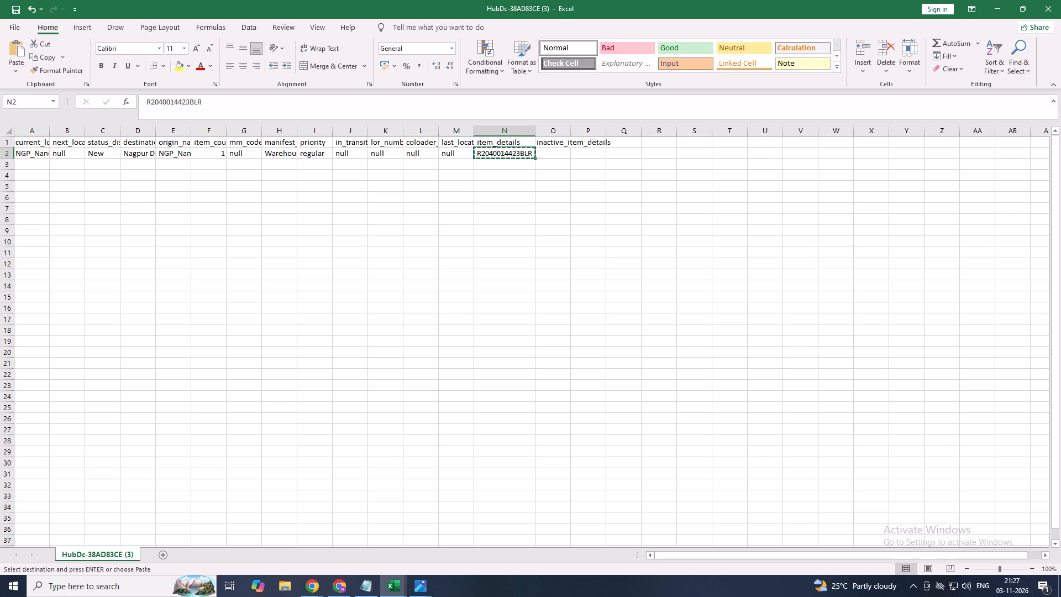
key(alt+Tab)
key(alt+Tab)
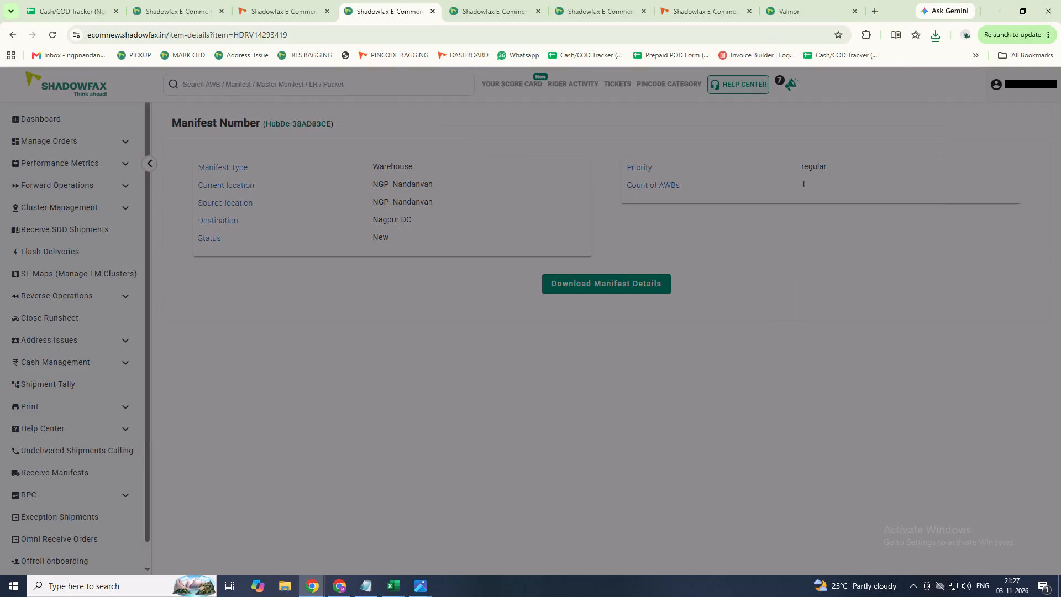
click(291, 86)
key(ctrl+v)
key(Return)
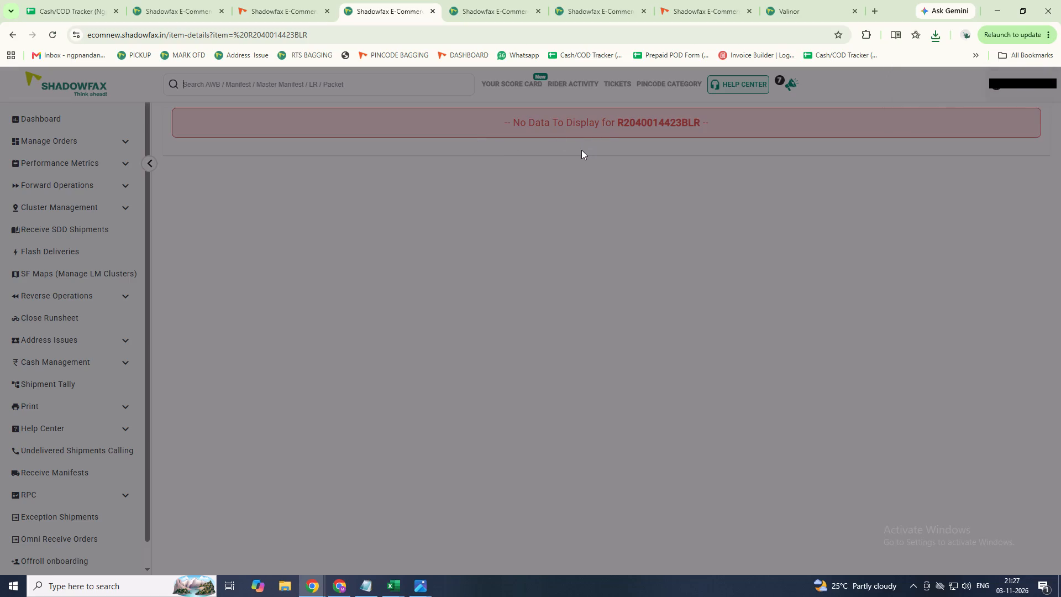
Switch back to the manifest-detail sheet in Excel and clear row 4, containing the manifest HubDc-38AD83CE.
key(alt+Tab)
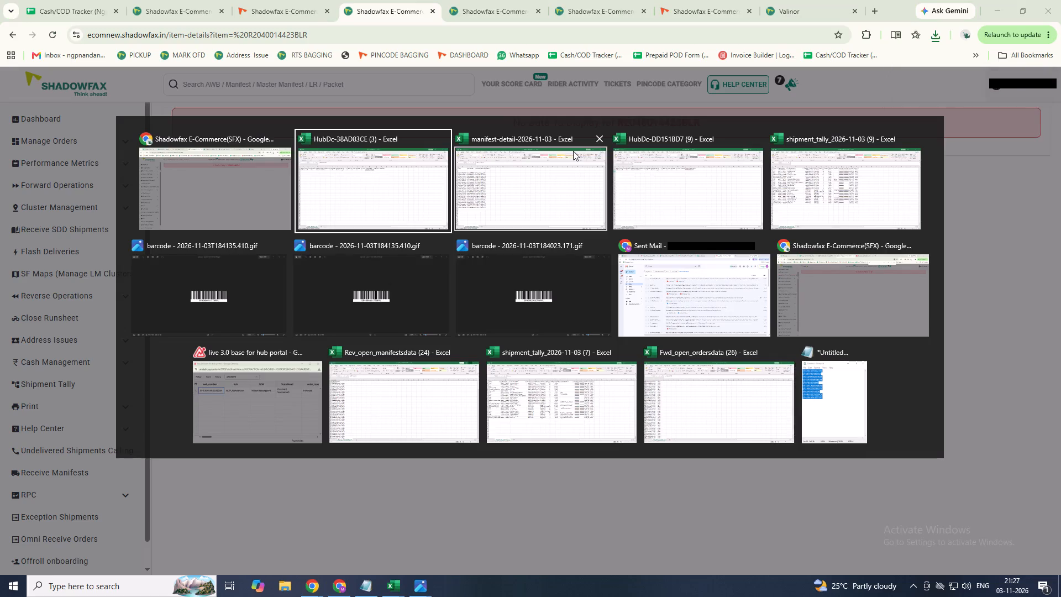
key(alt+Tab)
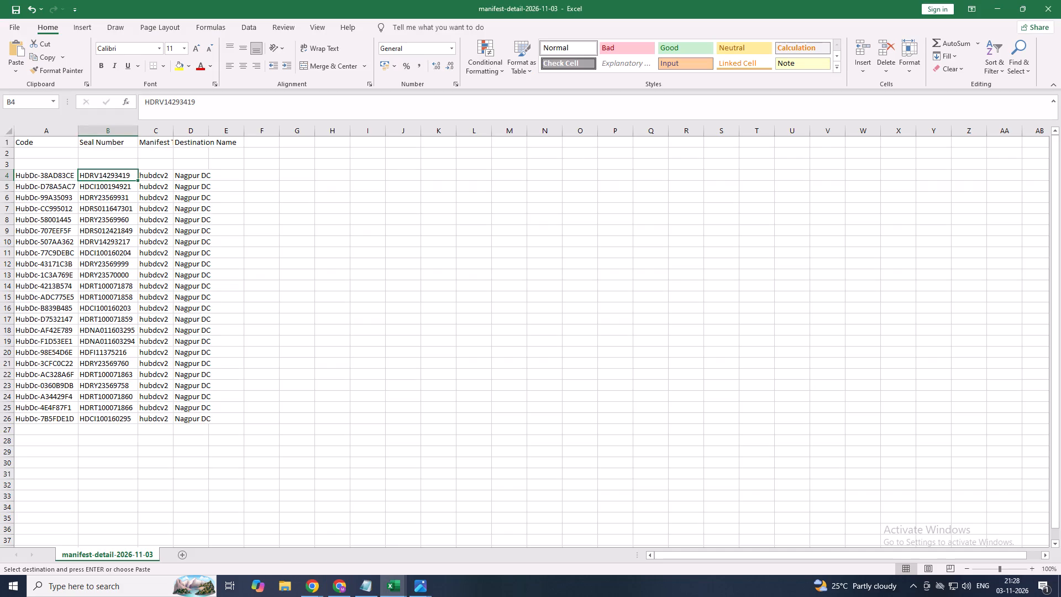
click(7, 176)
key(Delete)
key(Return)
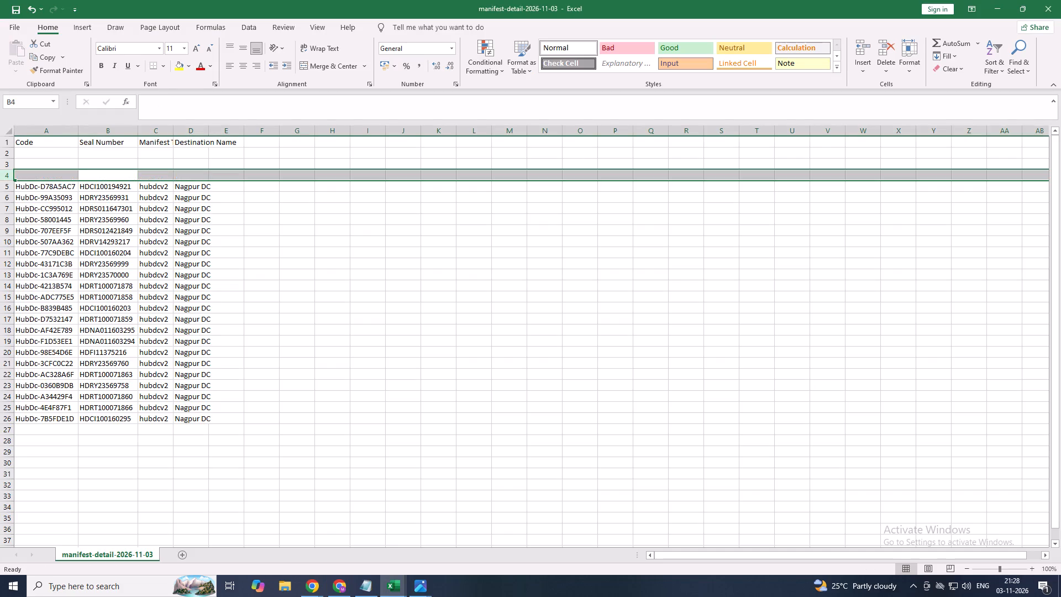
click(256, 259)
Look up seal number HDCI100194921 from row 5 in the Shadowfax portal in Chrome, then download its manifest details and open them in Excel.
click(110, 189)
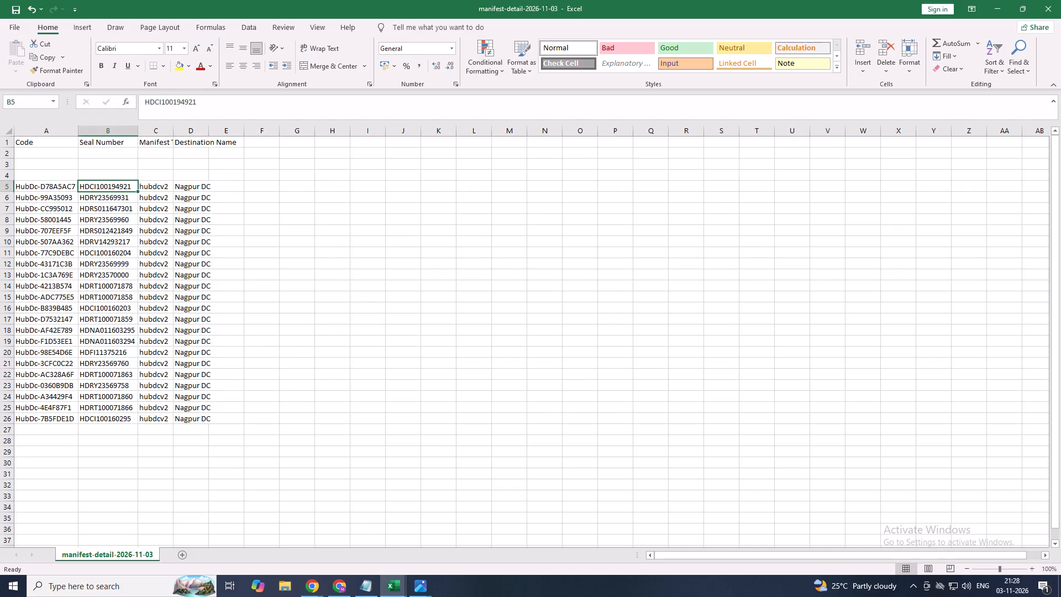
key(ctrl+c)
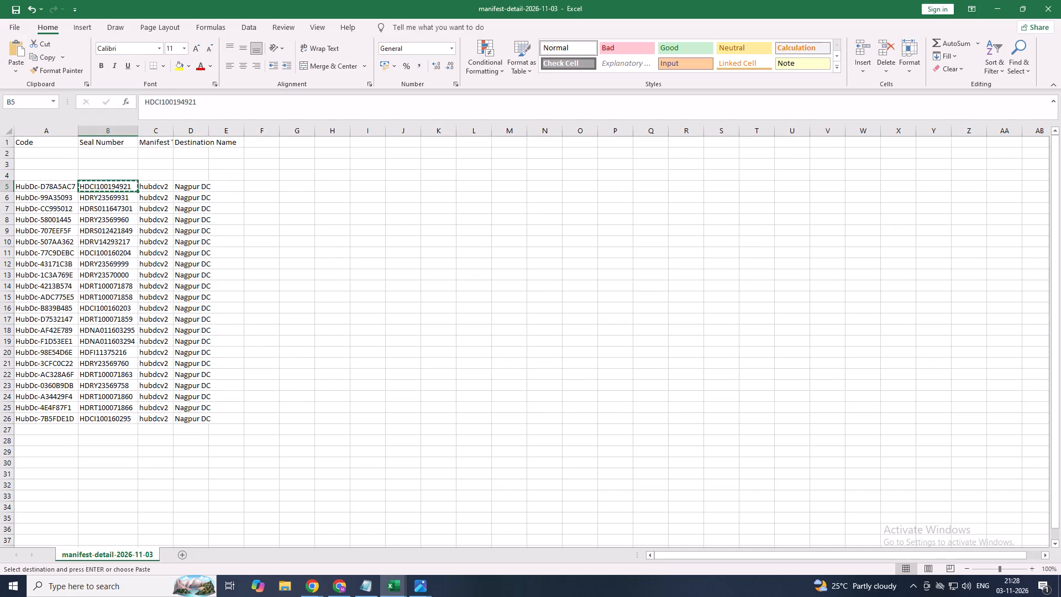
key(alt+Tab)
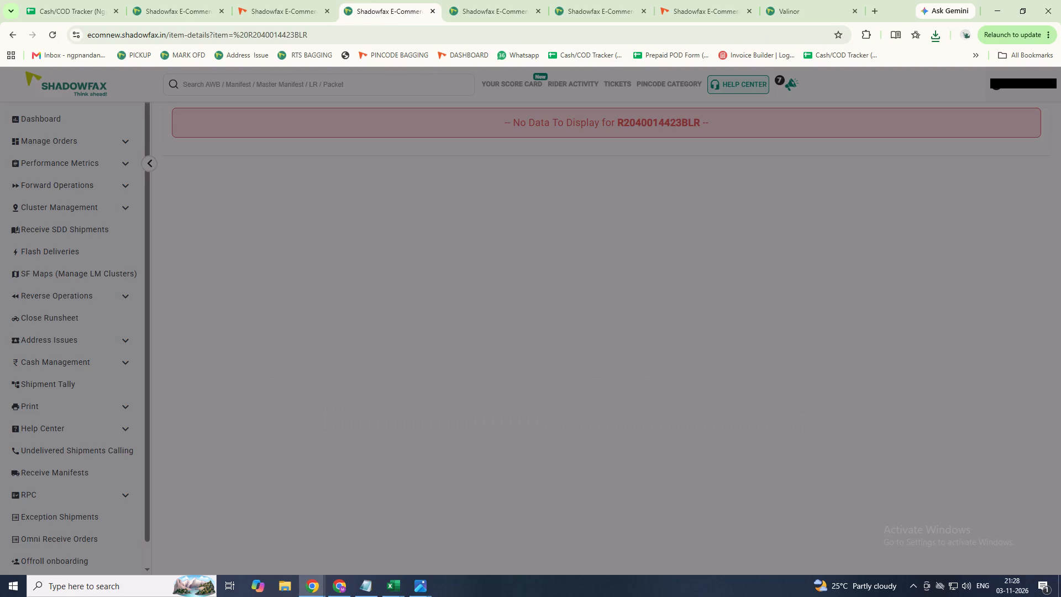
click(198, 82)
key(ctrl+v)
key(Return)
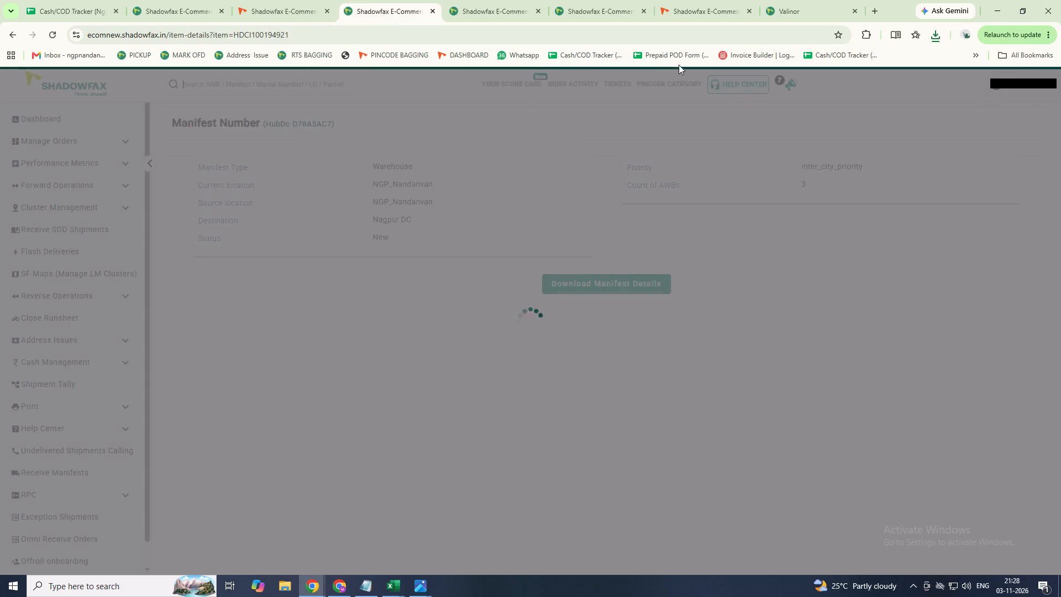
click(590, 281)
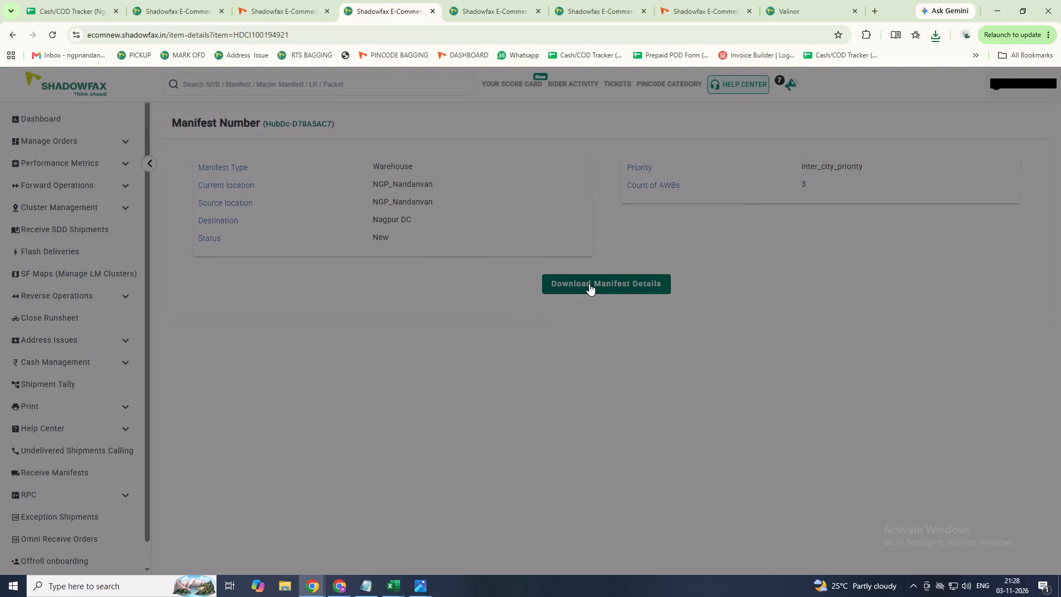
click(837, 63)
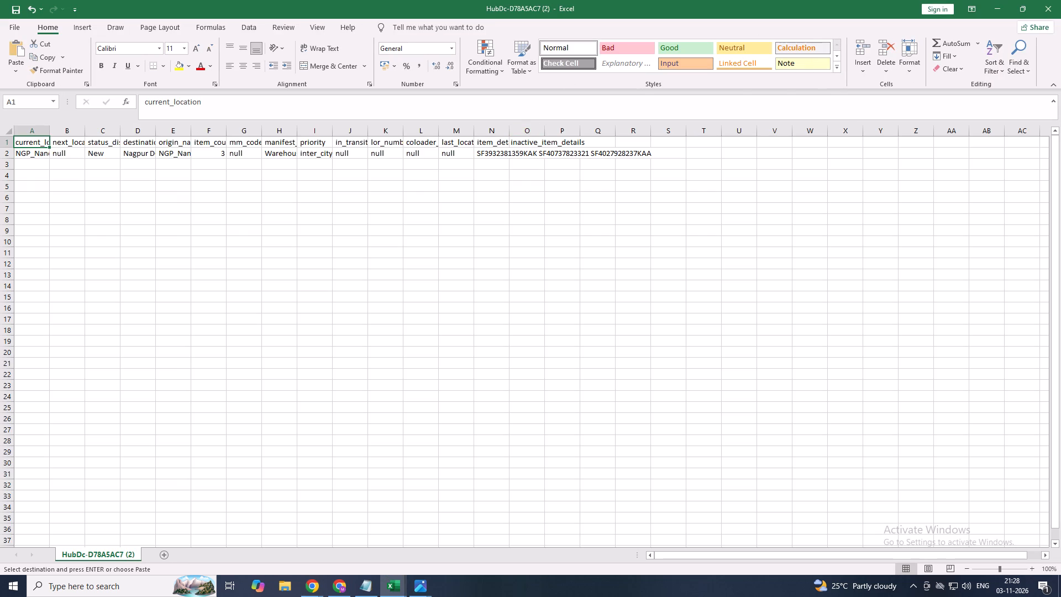
Copy the whole item_details cell of HubDc-D78A5AC7 and search for its combined AWB numbers in the Shadowfax portal in Chrome.
click(493, 153)
click(494, 153)
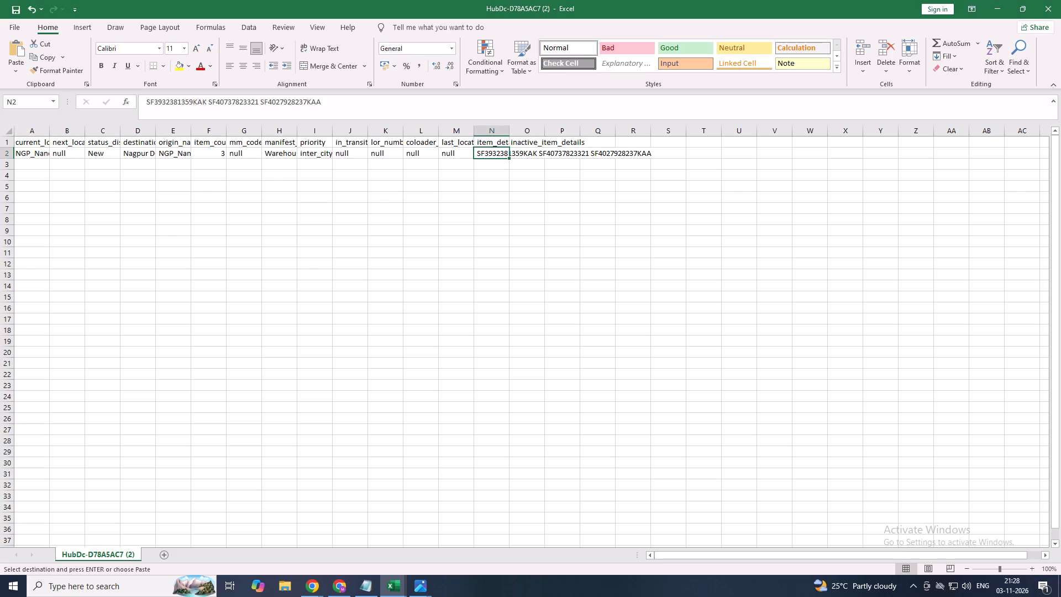
key(ctrl+c)
key(alt+Tab)
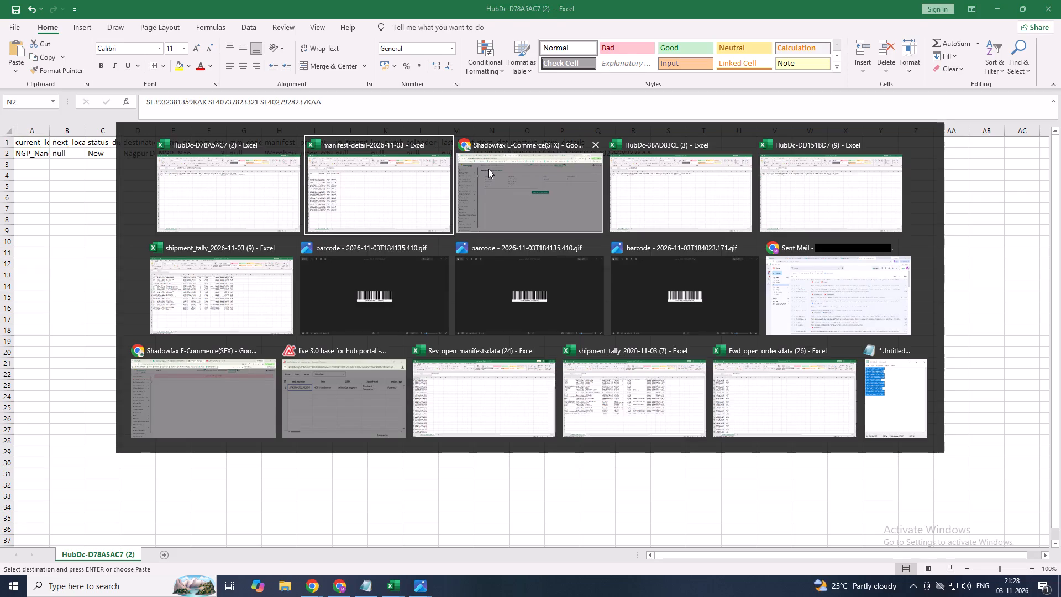
key(alt+Tab)
click(266, 83)
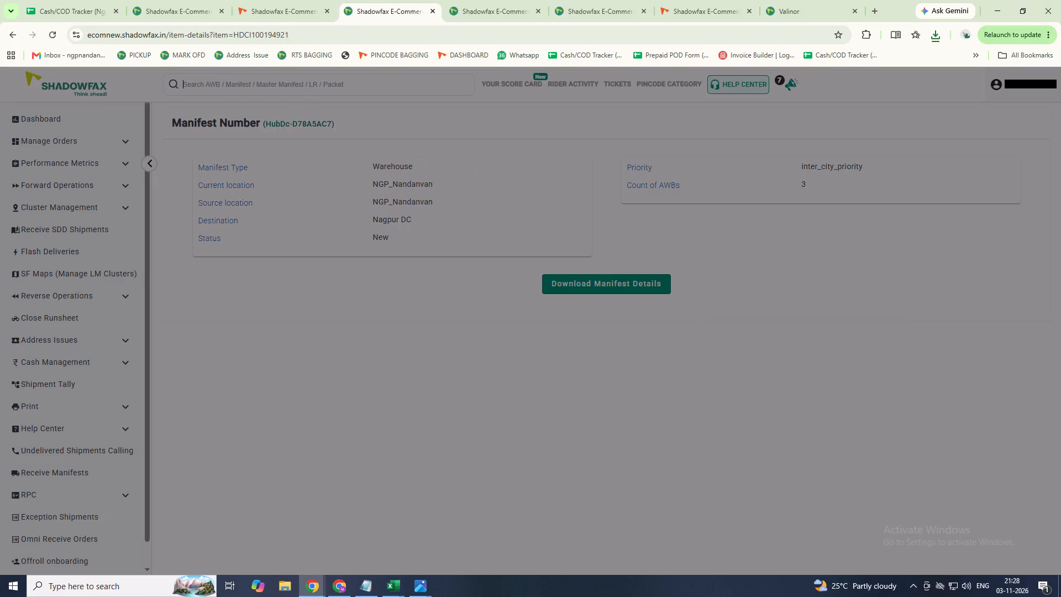
key(ctrl+v)
key(Return)
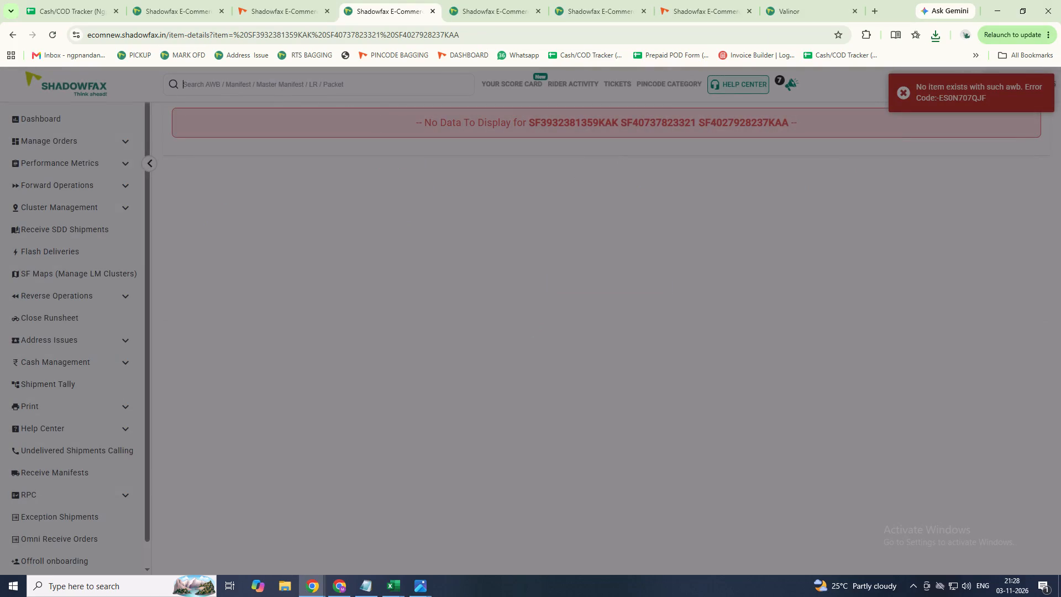
drag(528, 122, 584, 124)
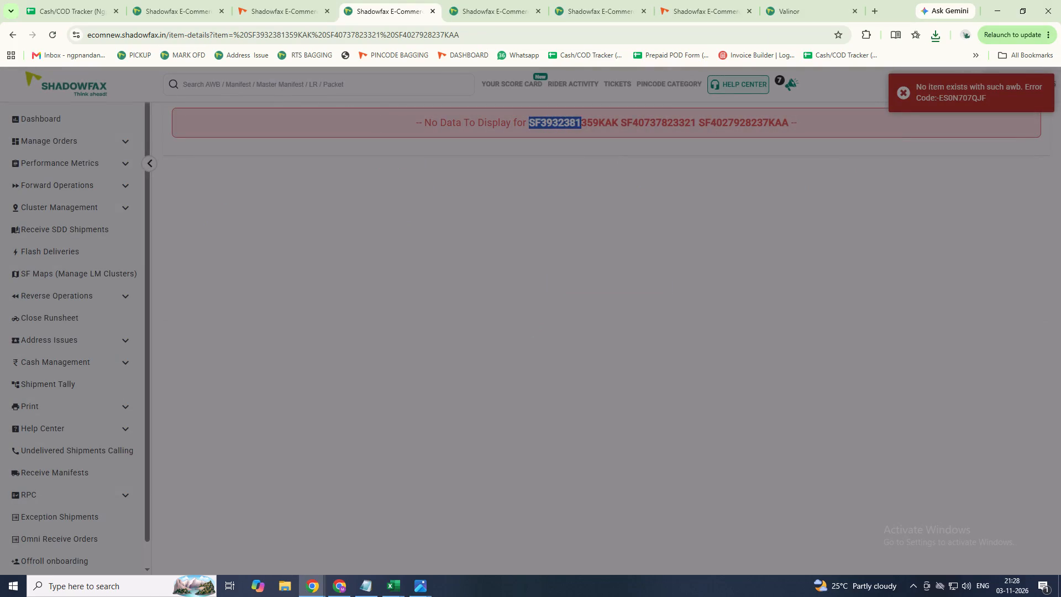
drag(584, 124, 617, 128)
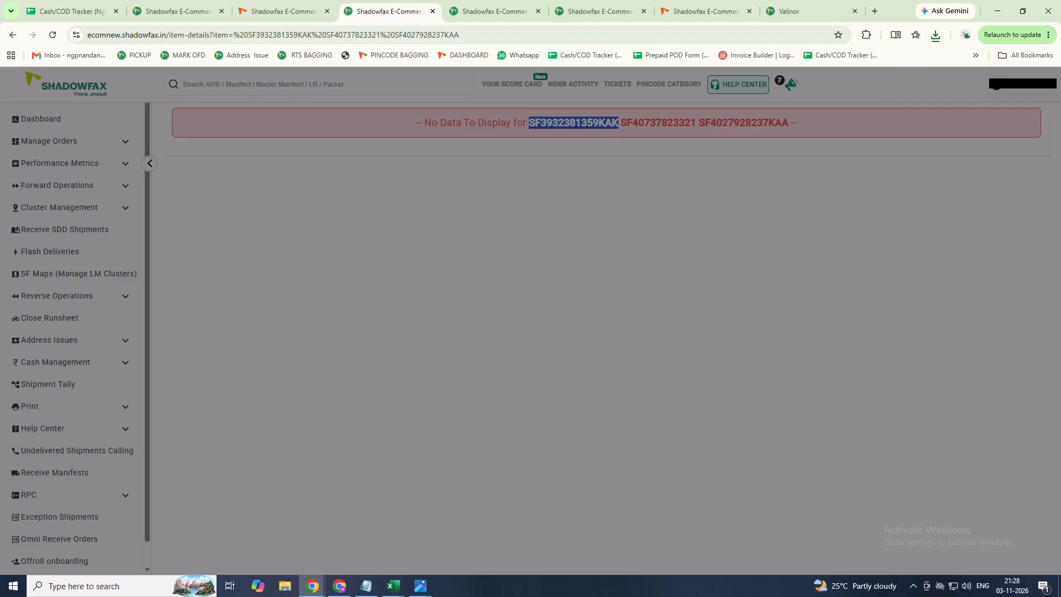
key(ctrl+c)
click(409, 82)
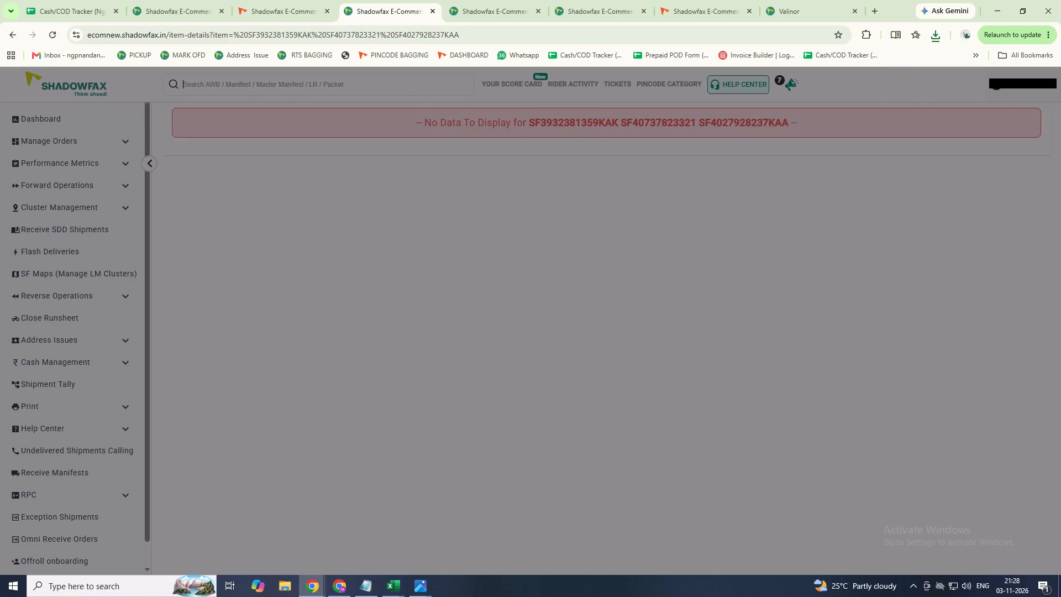
key(ctrl+v)
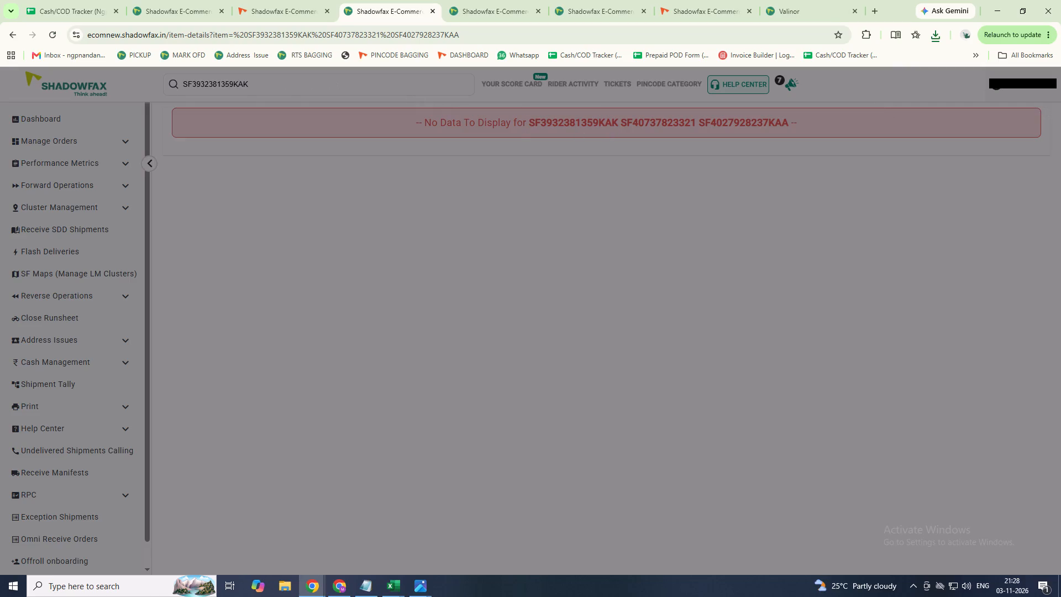
key(Return)
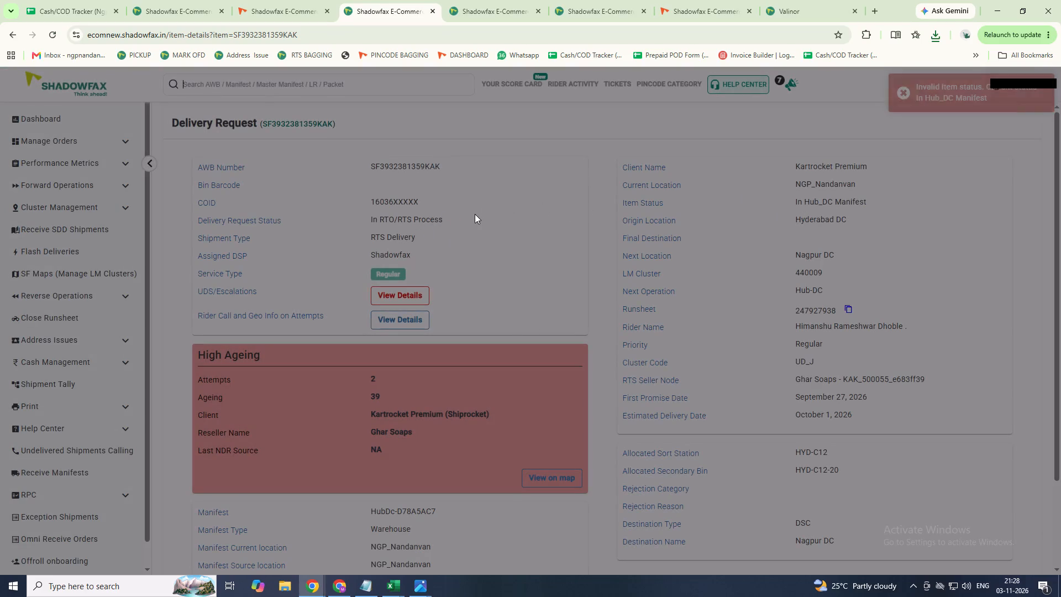
Switch to the manifest-detail sheet in Excel and copy all remaining seal numbers, from row 5 through row 26.
key(alt+Tab)
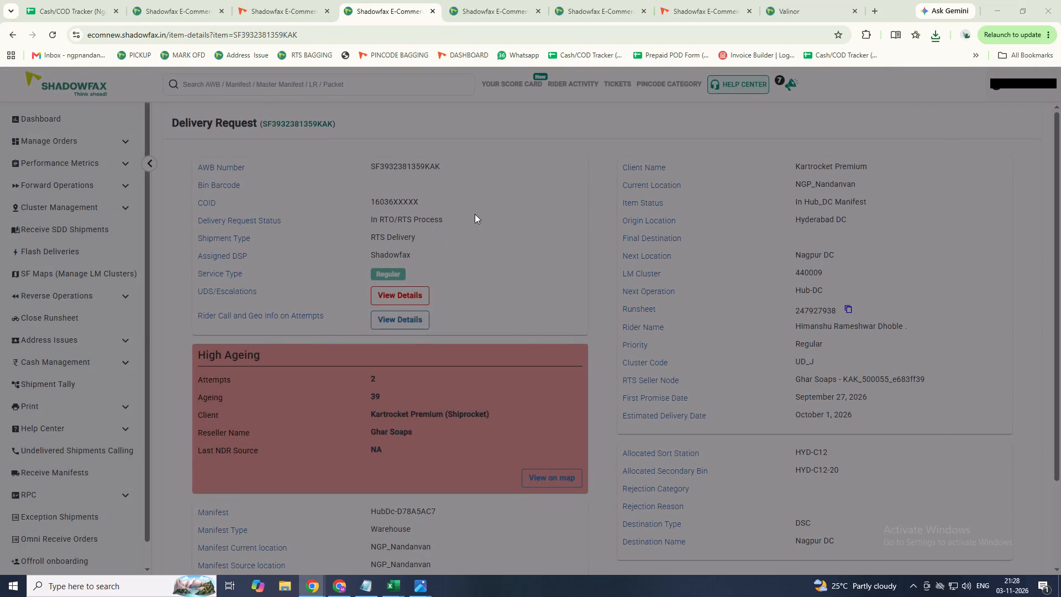
key(alt+Tab)
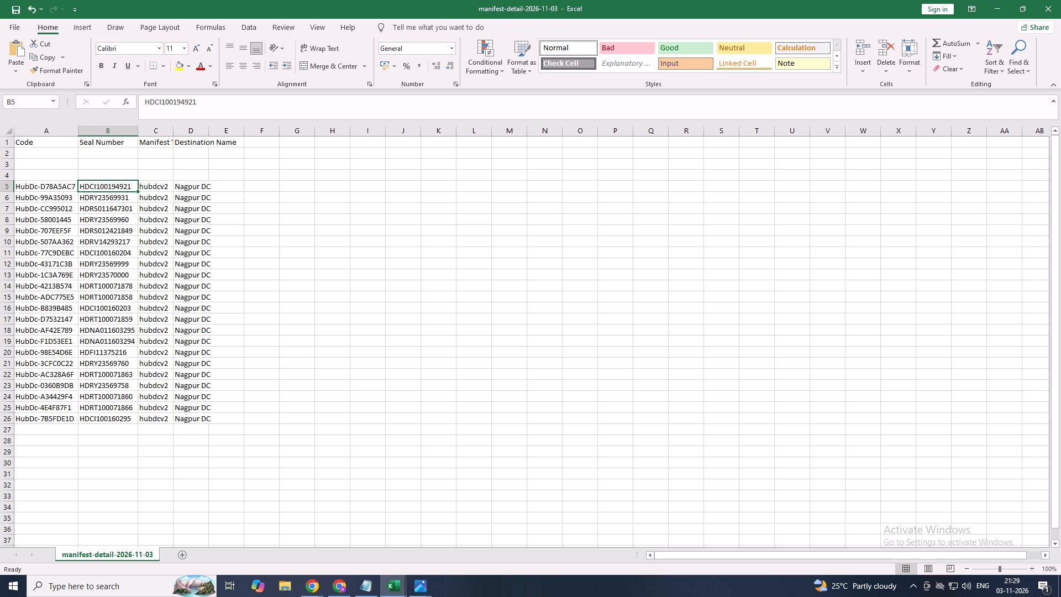
key(shift+Down)
key(shift+Down)
key(shift+Down)
key(shift+Down)
key(shift+Down)
key(shift+Down)
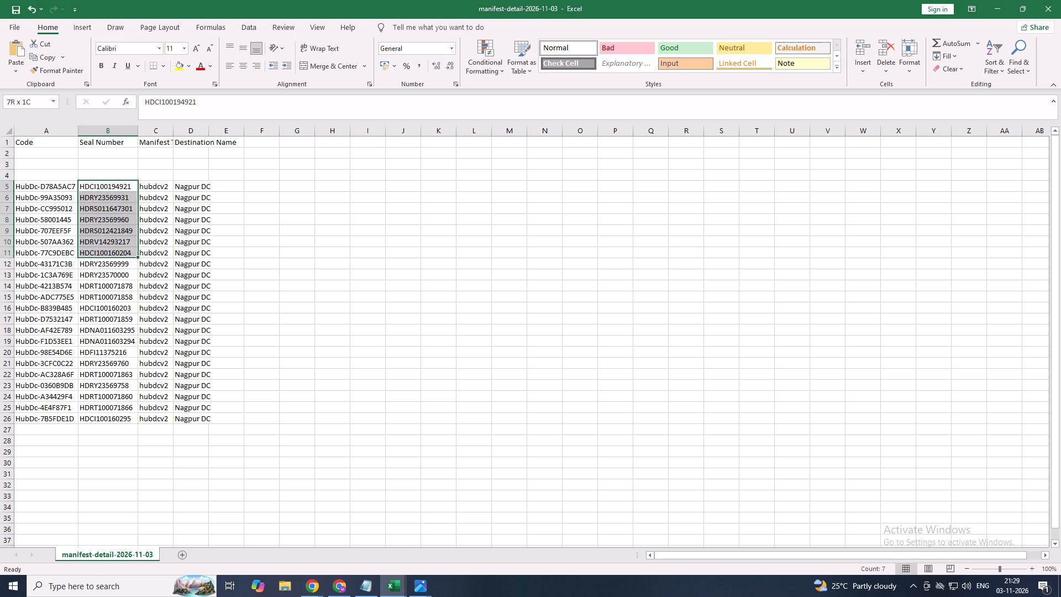
key(shift+Down)
key(shift+Down)
key(shift+Down)
key(shift+Down)
key(shift+Down)
key(shift+Down)
key(shift+Down)
key(shift+Down)
key(shift+Down)
key(shift+Down)
key(shift+Down)
key(shift+Down)
key(shift+Down)
key(shift+Down)
key(shift+Down)
key(shift+Down)
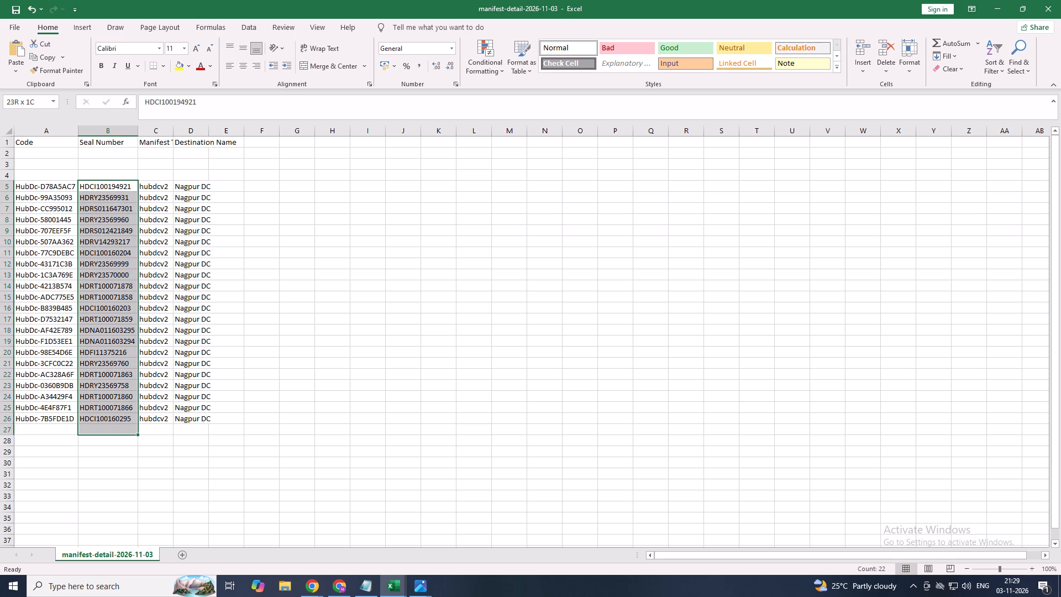
key(shift+Up)
key(ctrl+c)
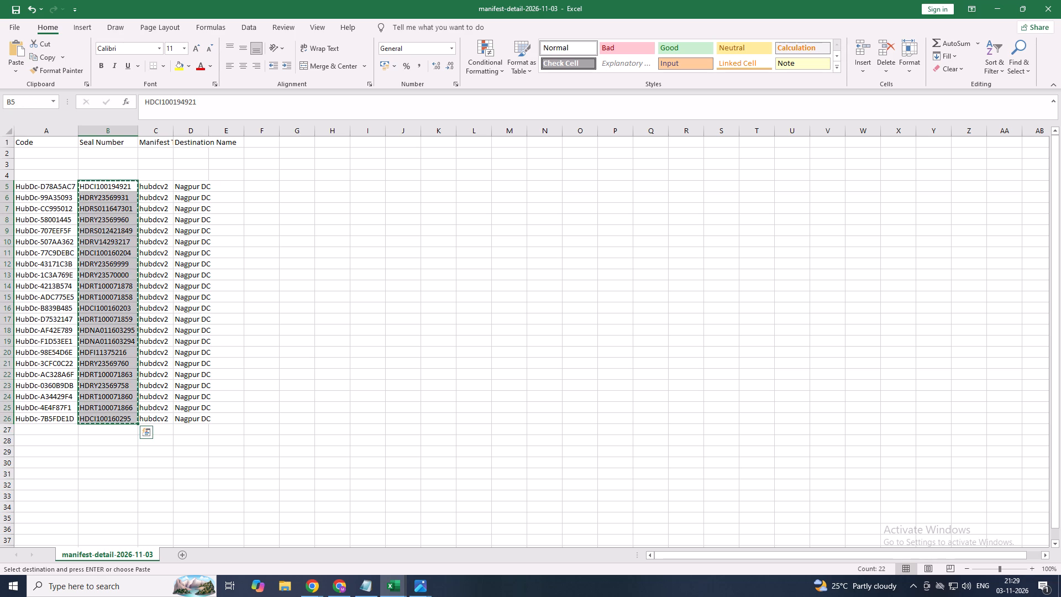
In a new Chrome tab, search Google for upc barcode generator and open MobileDemand's Free Barcode Generator.
key(alt+Tab)
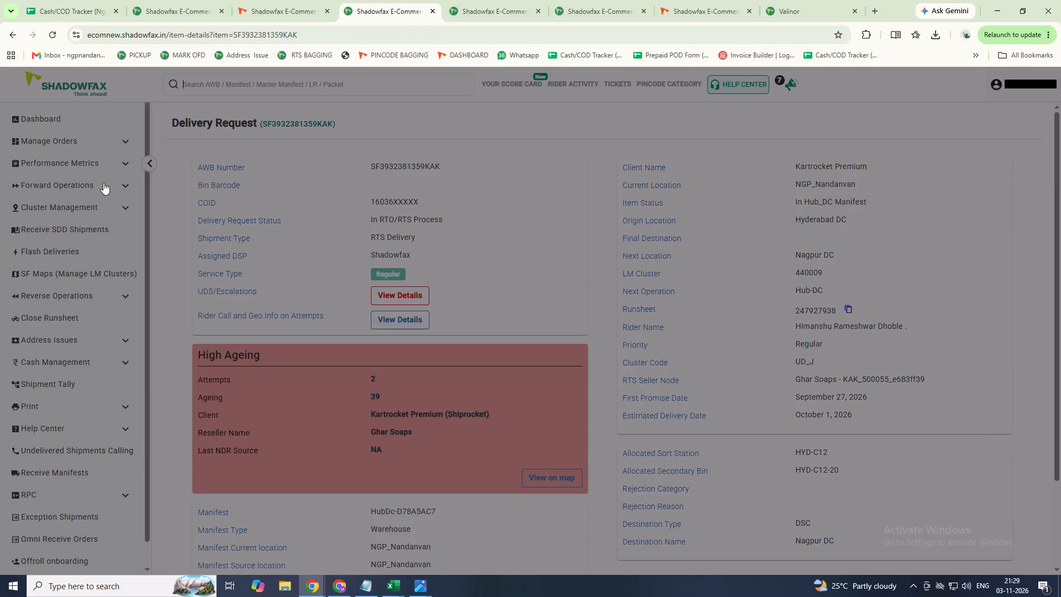
click(878, 12)
click(411, 221)
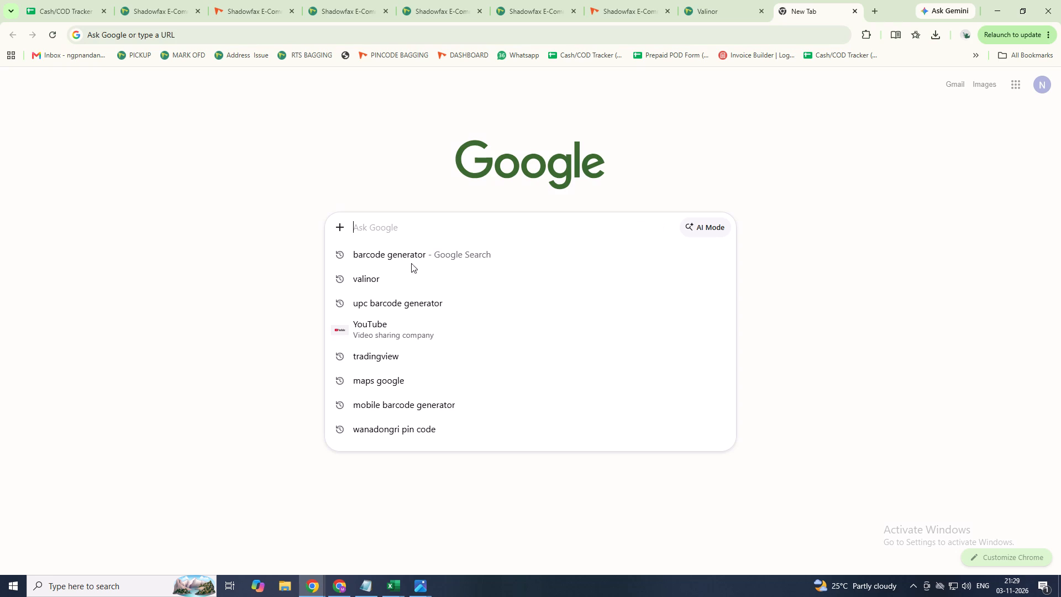
click(409, 302)
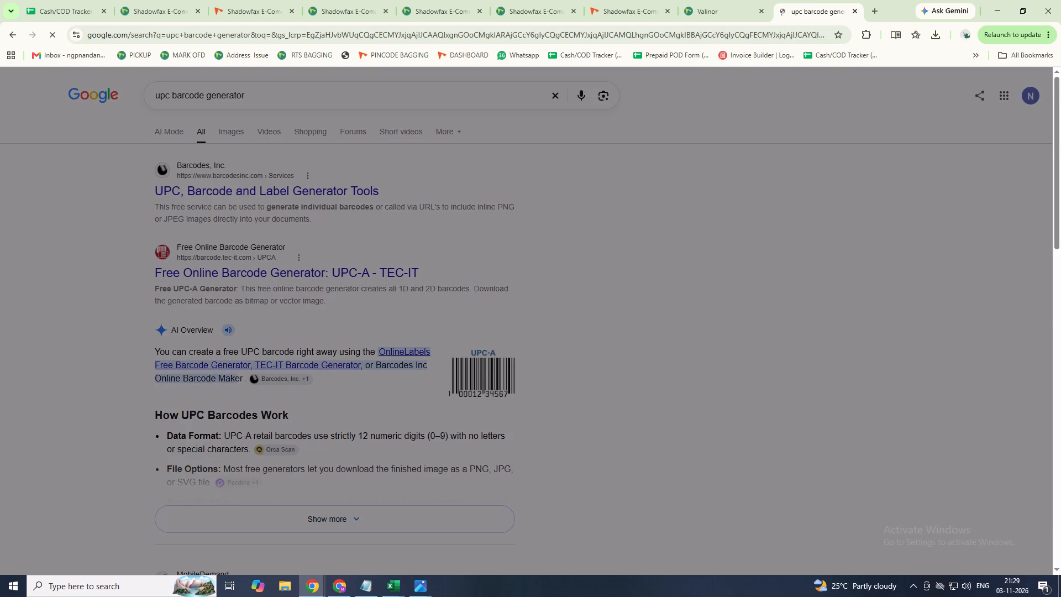
scroll(257, 301, down, 4)
click(235, 378)
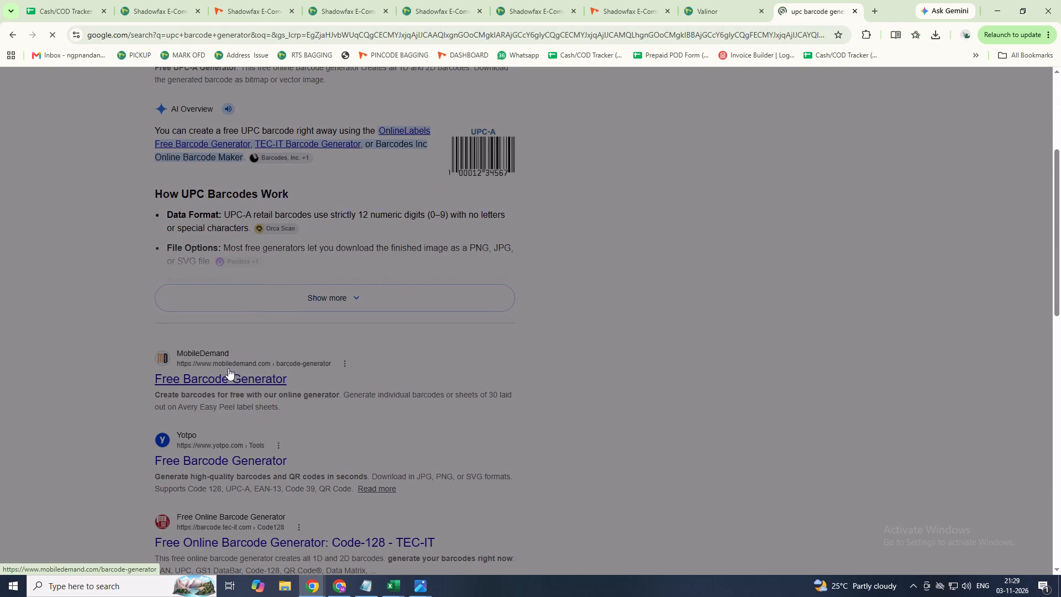
click(172, 380)
Generate a Code 128 barcode sheet with text included, using the copied seal numbers as the barcode values.
scroll(396, 402, down, 1)
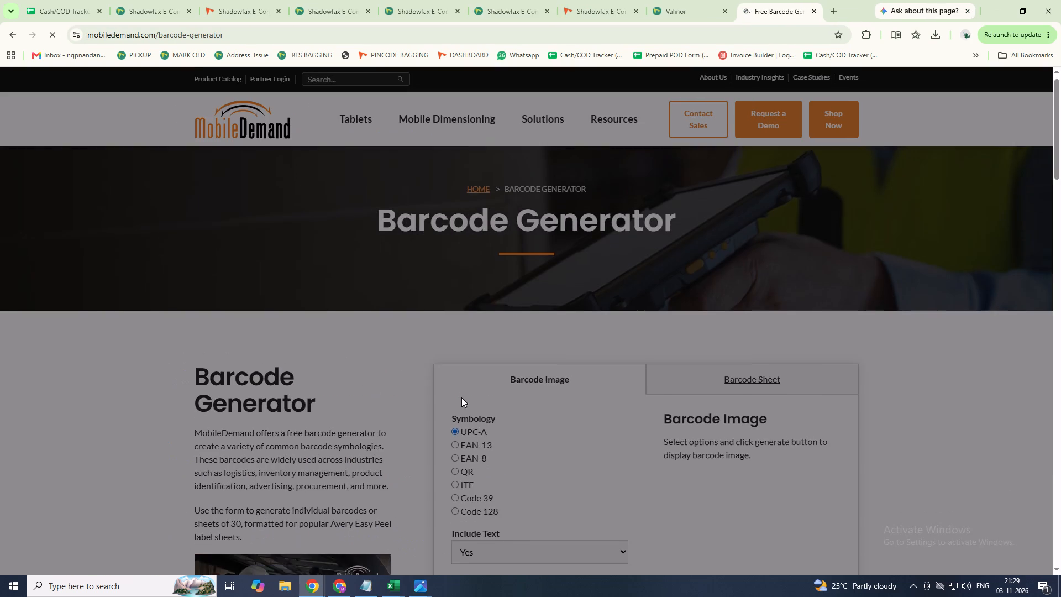
click(747, 338)
scroll(544, 361, down, 2)
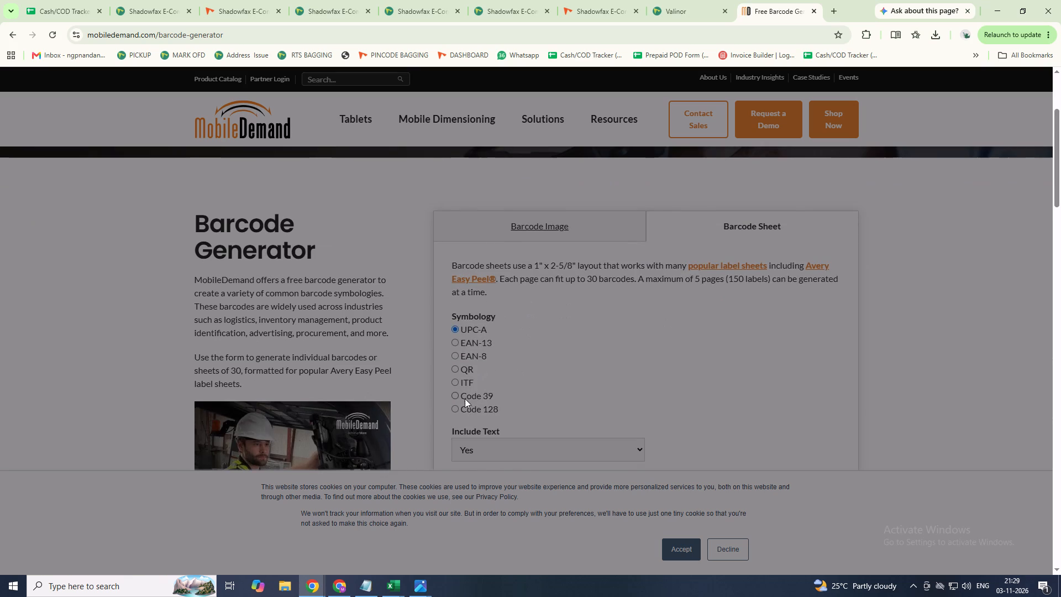
click(456, 408)
scroll(528, 353, down, 3)
click(480, 331)
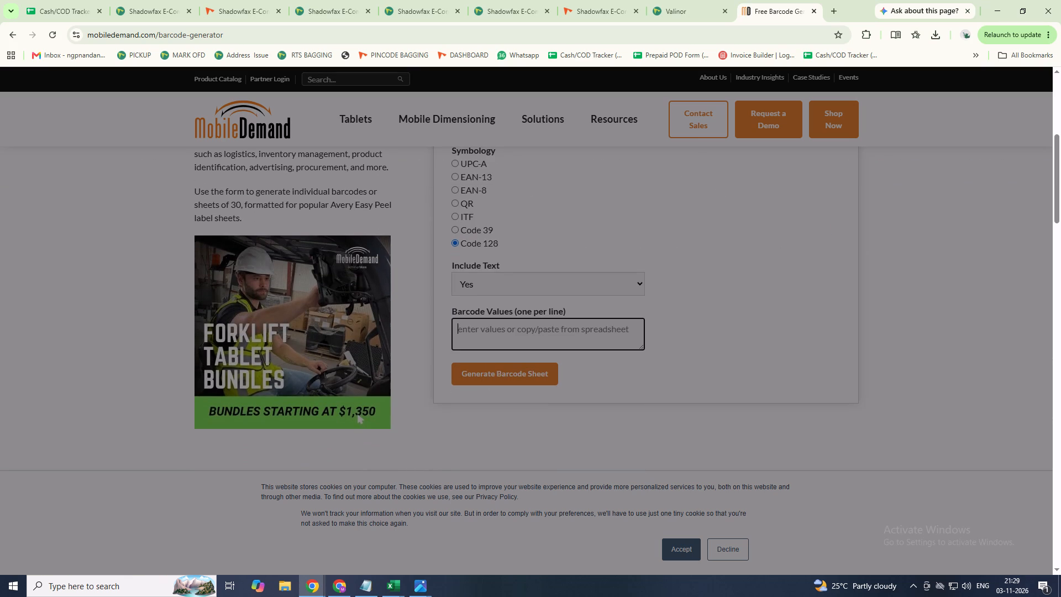
key(ctrl+v)
key(Return)
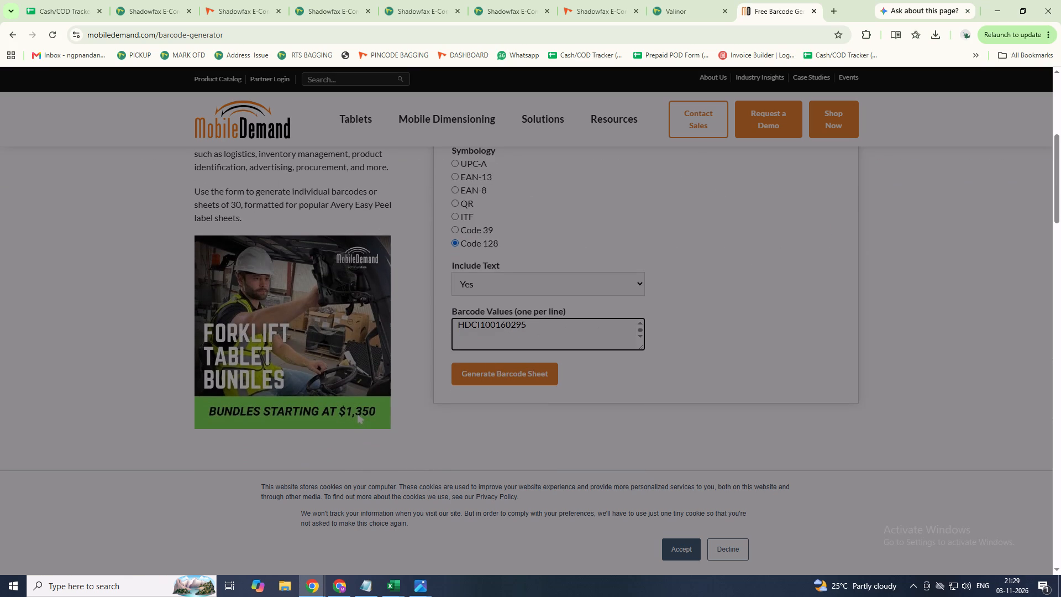
click(488, 373)
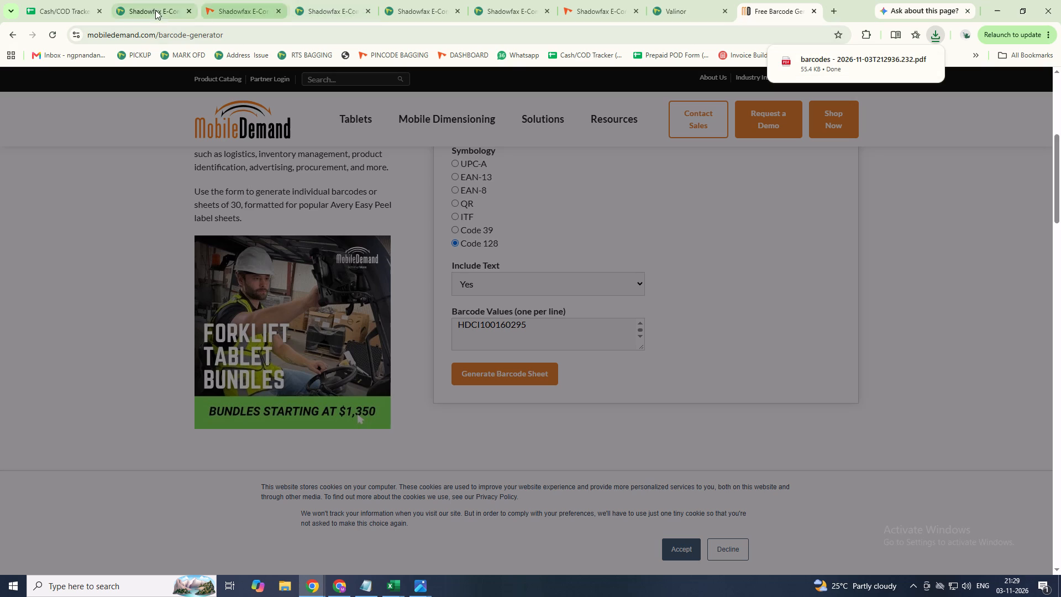
Switch to the Cash/COD Tracker spreadsheet.
click(57, 5)
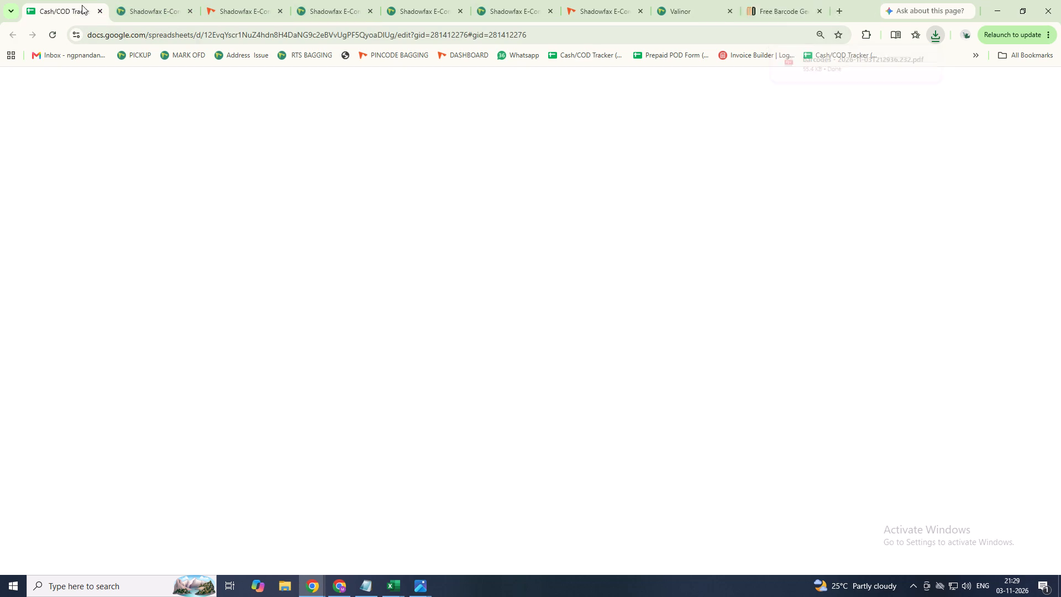
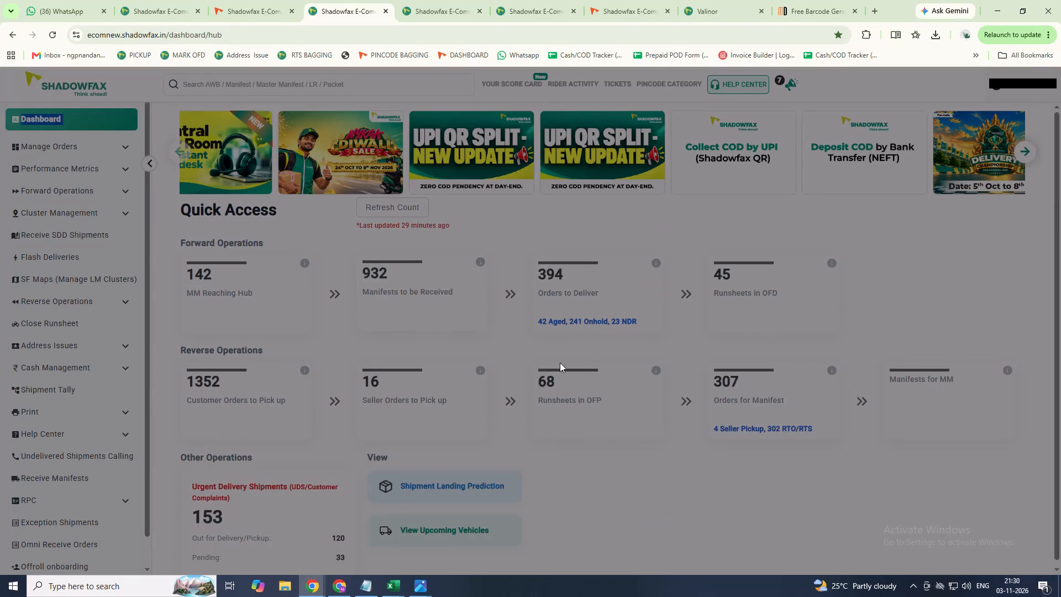
Open Manifests for MM from the Reverse Operations dashboard, expand the Create Manifest dashboard and view Orders for Manifest.
click(938, 401)
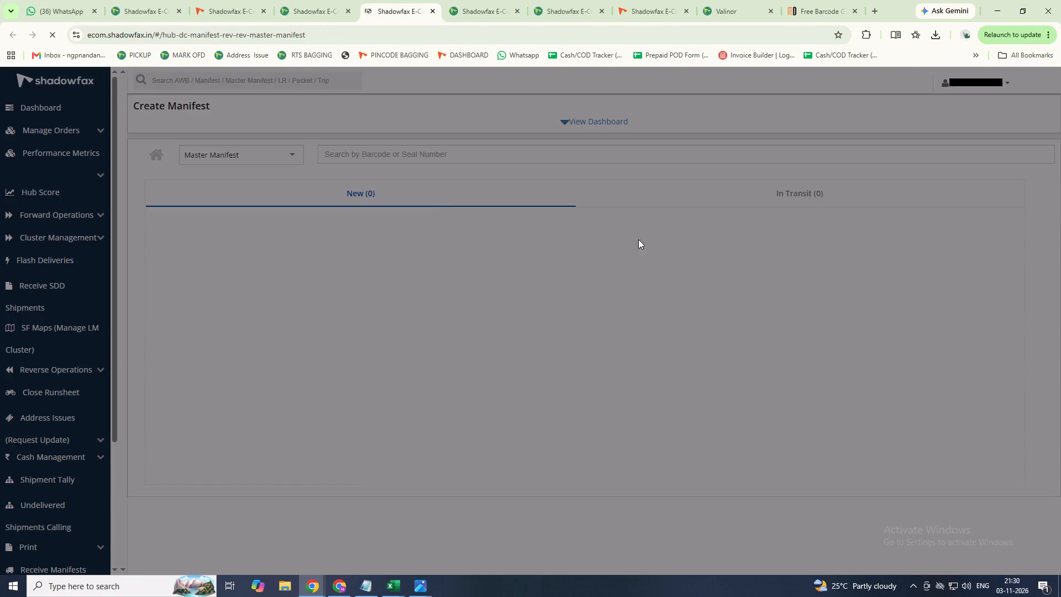
click(582, 115)
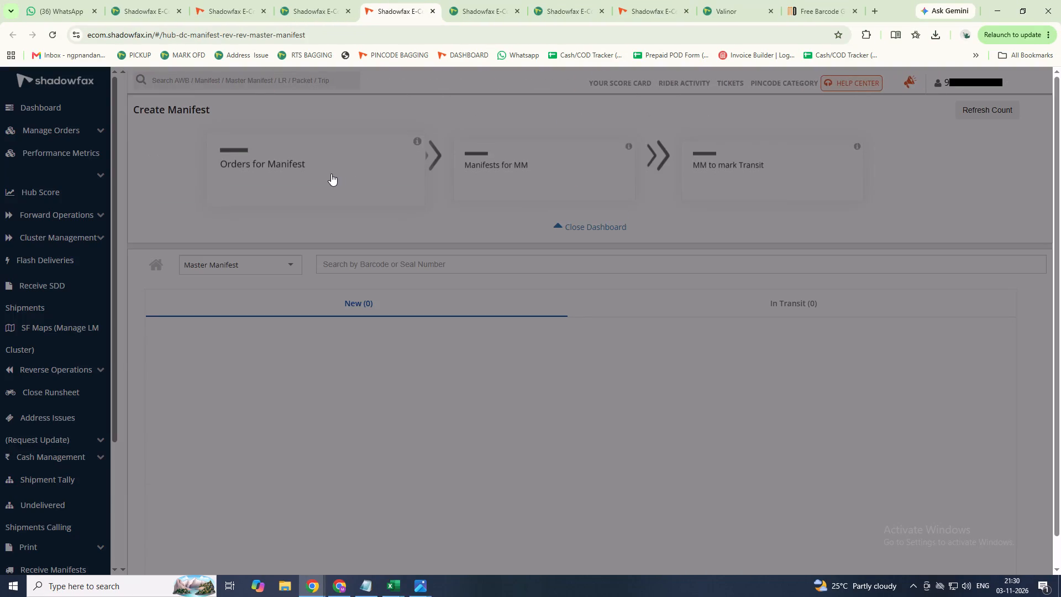
click(331, 174)
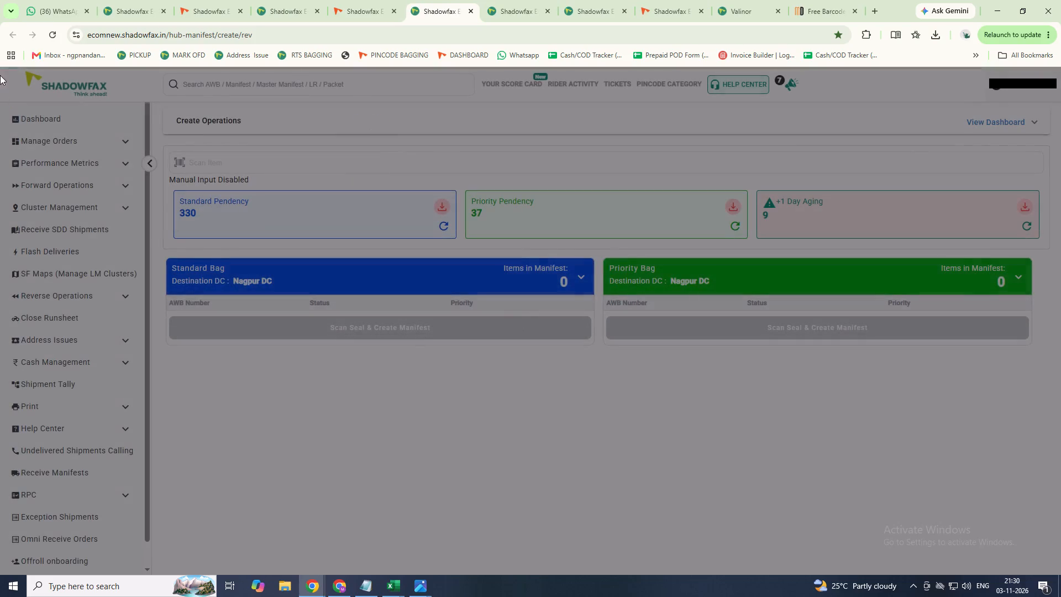
Return to the Create Manifest page, open Manifests for MM, start an MM before vehicle arrival and ready the manifest seal number scan field.
click(363, 14)
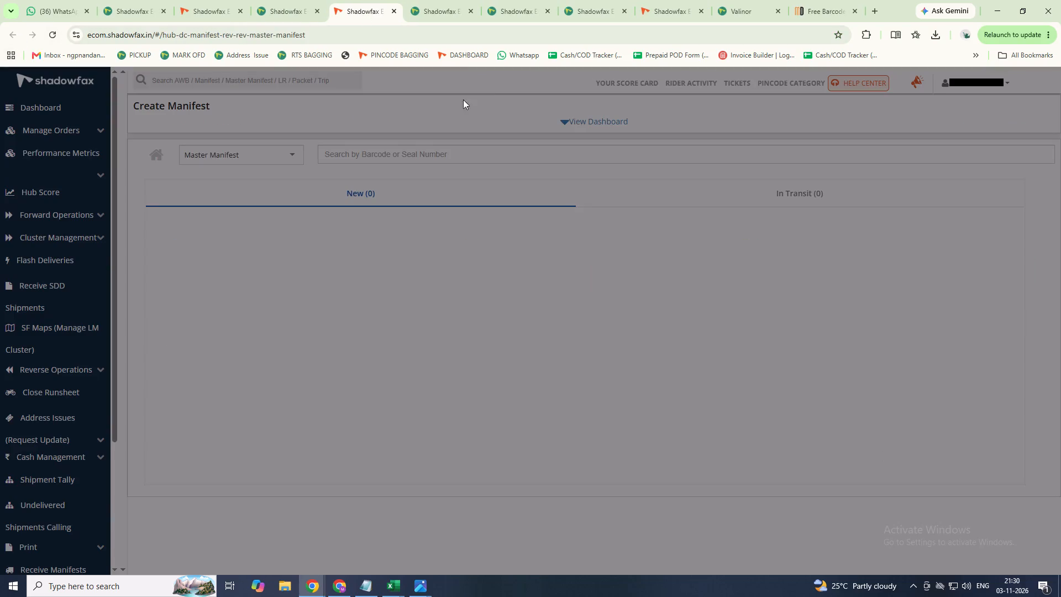
click(586, 128)
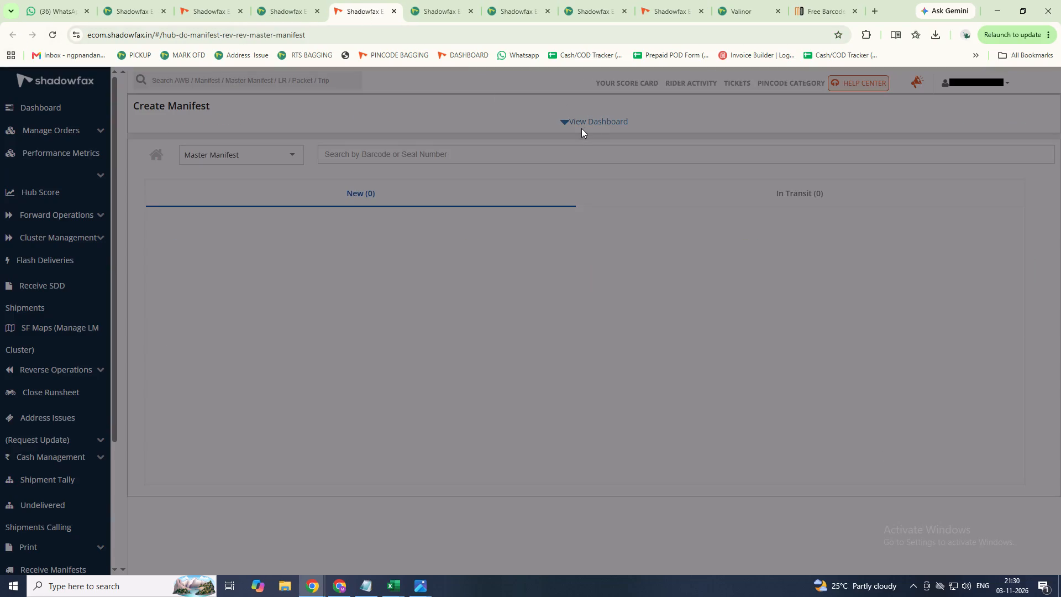
click(576, 127)
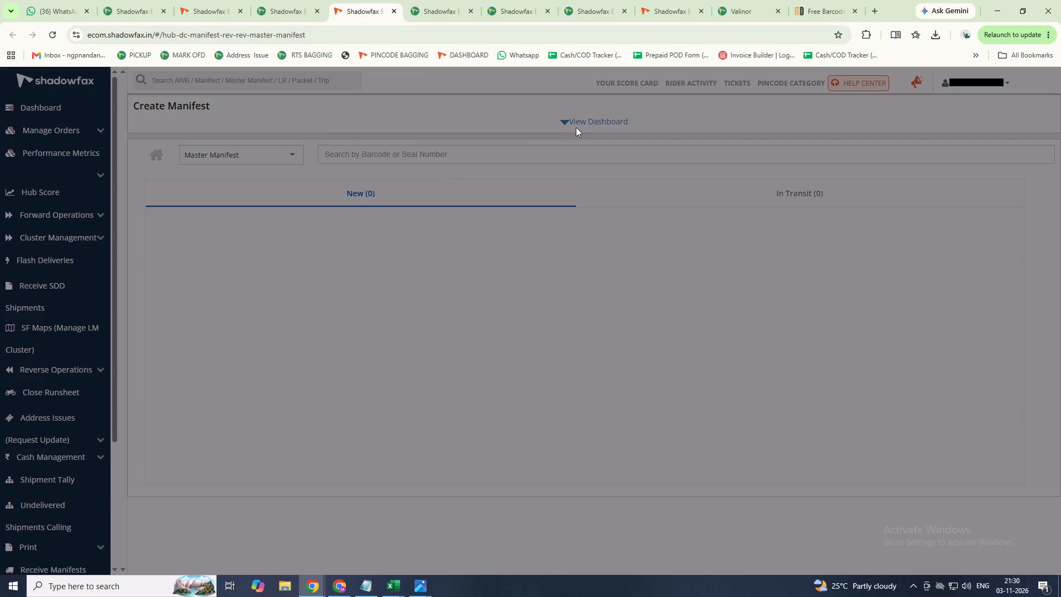
click(577, 118)
click(557, 169)
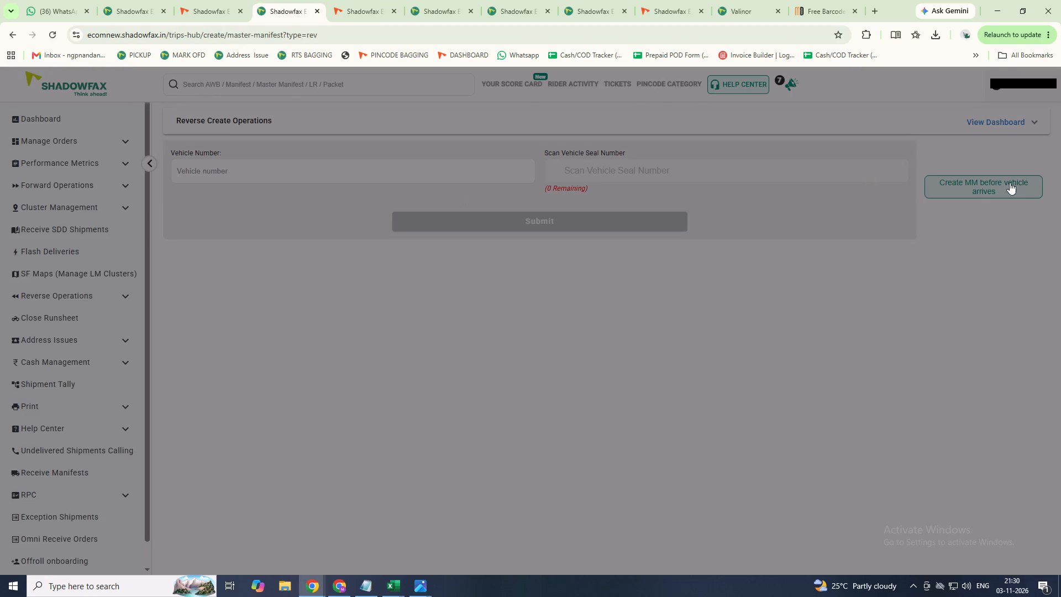
click(979, 181)
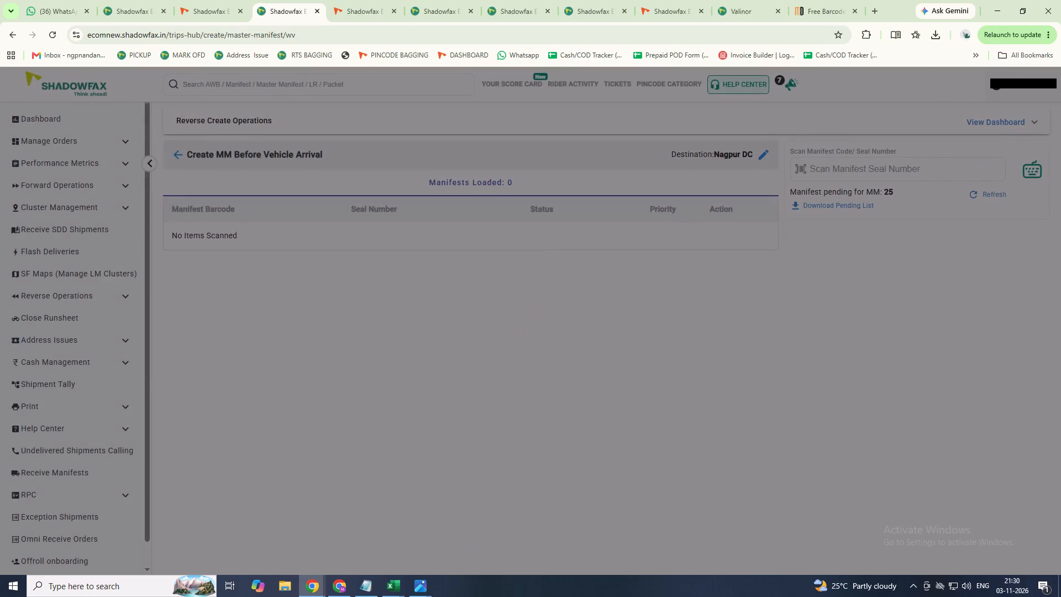
double_click(931, 162)
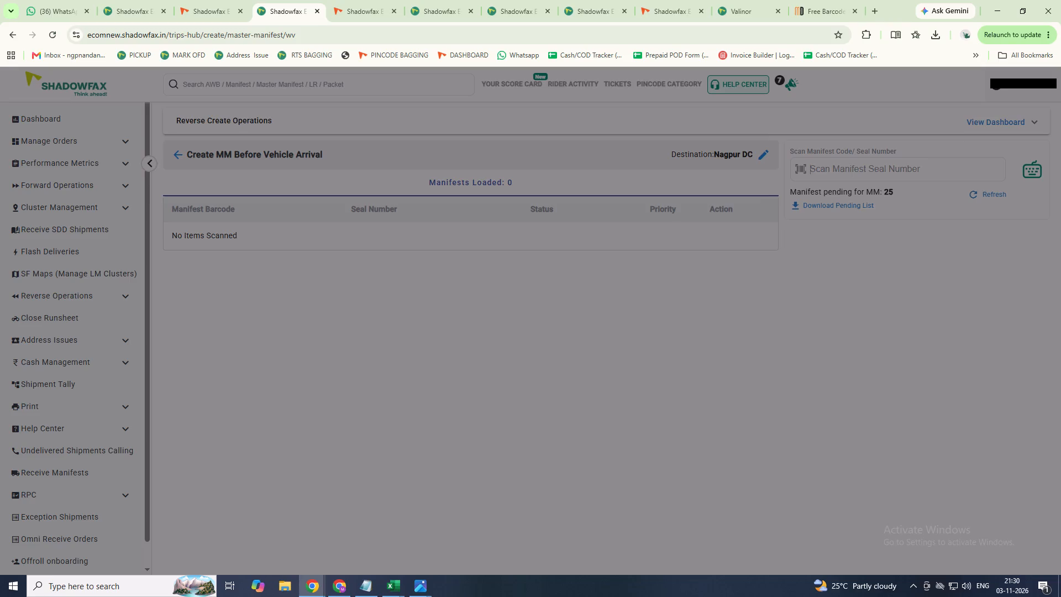
double_click(928, 166)
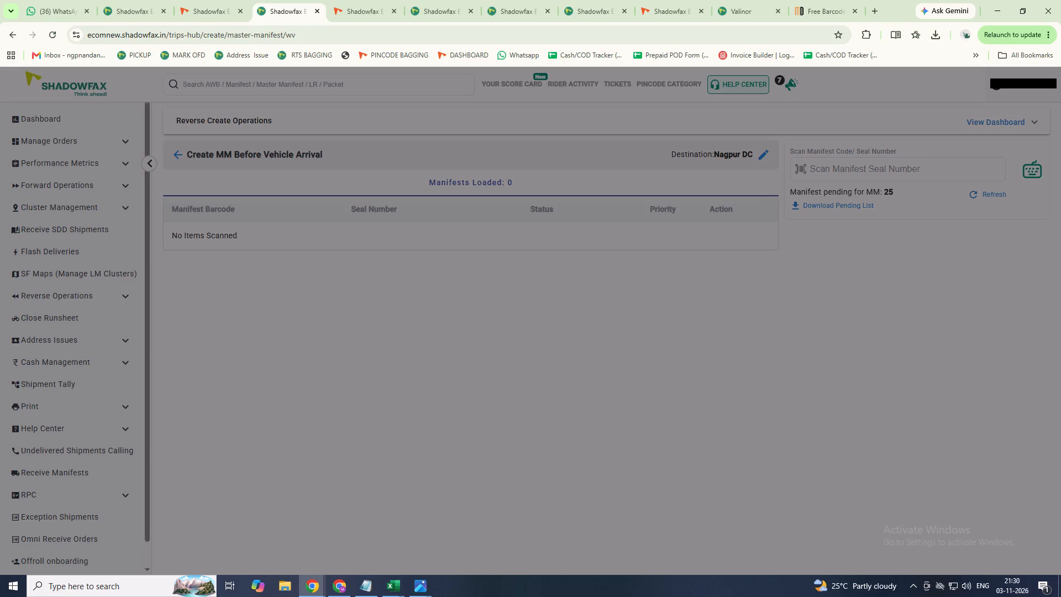
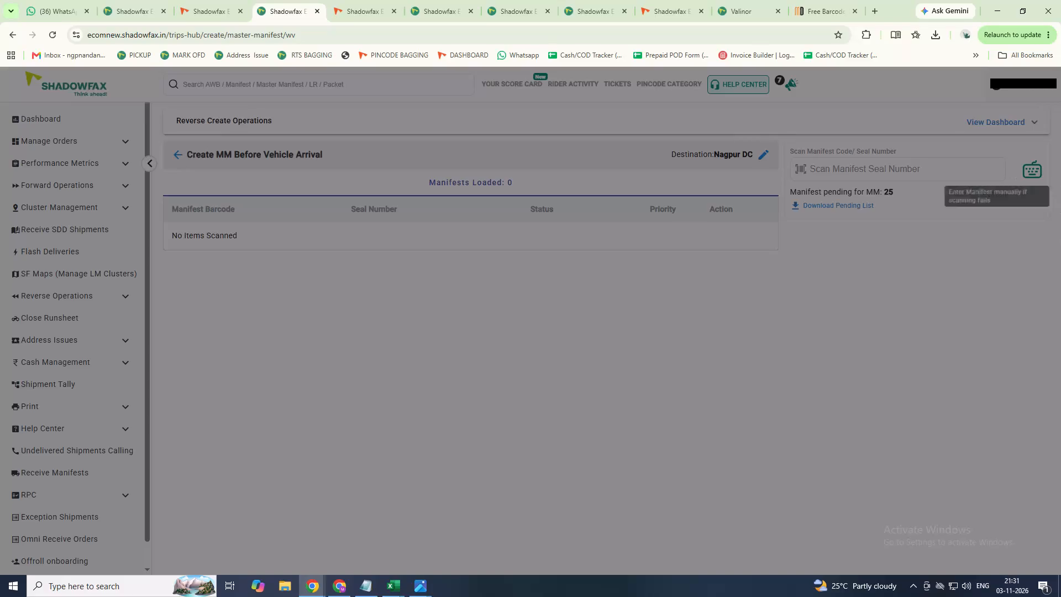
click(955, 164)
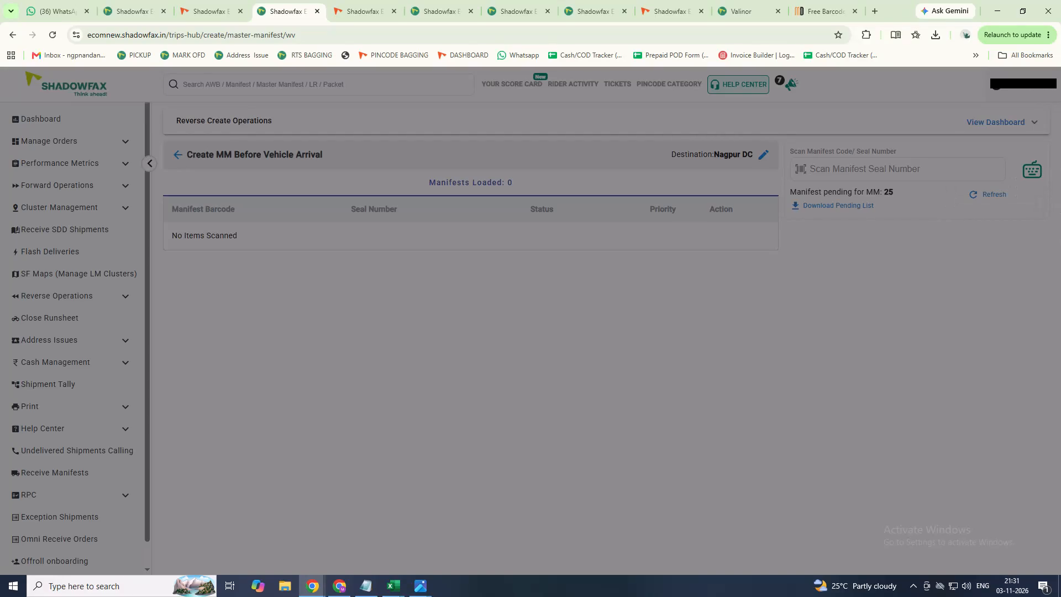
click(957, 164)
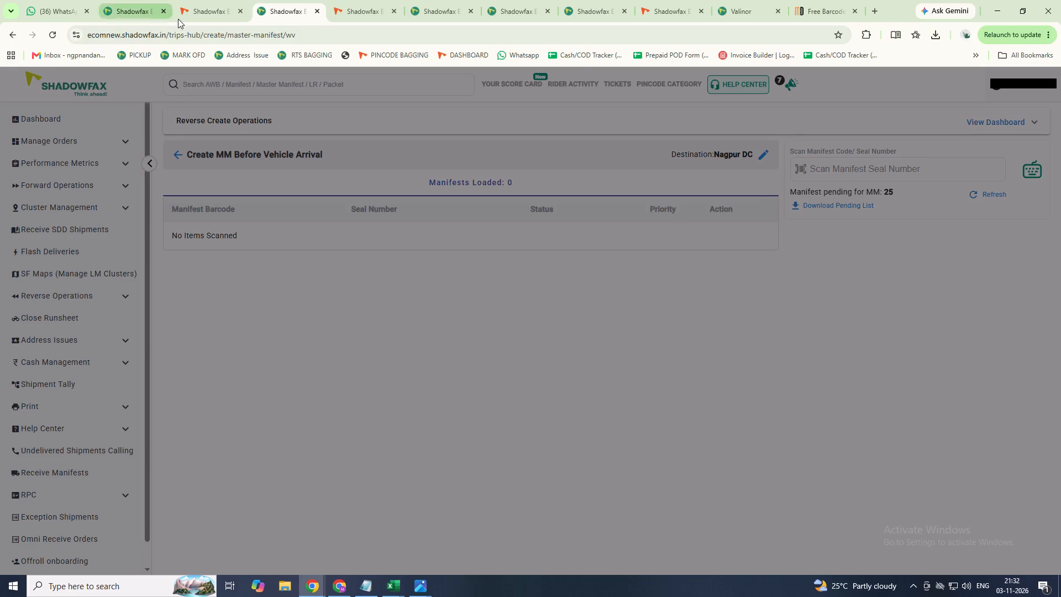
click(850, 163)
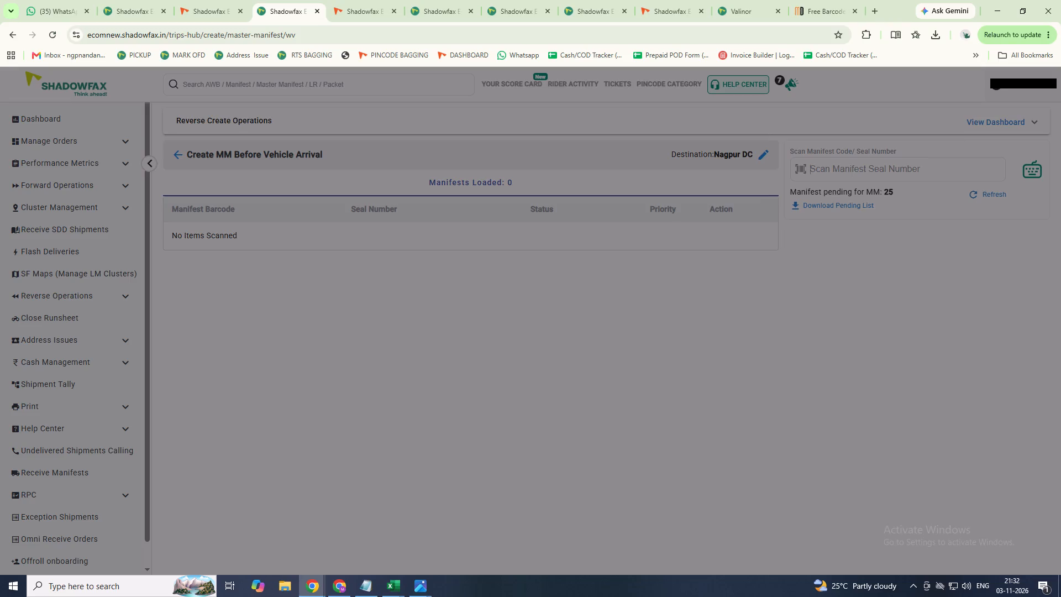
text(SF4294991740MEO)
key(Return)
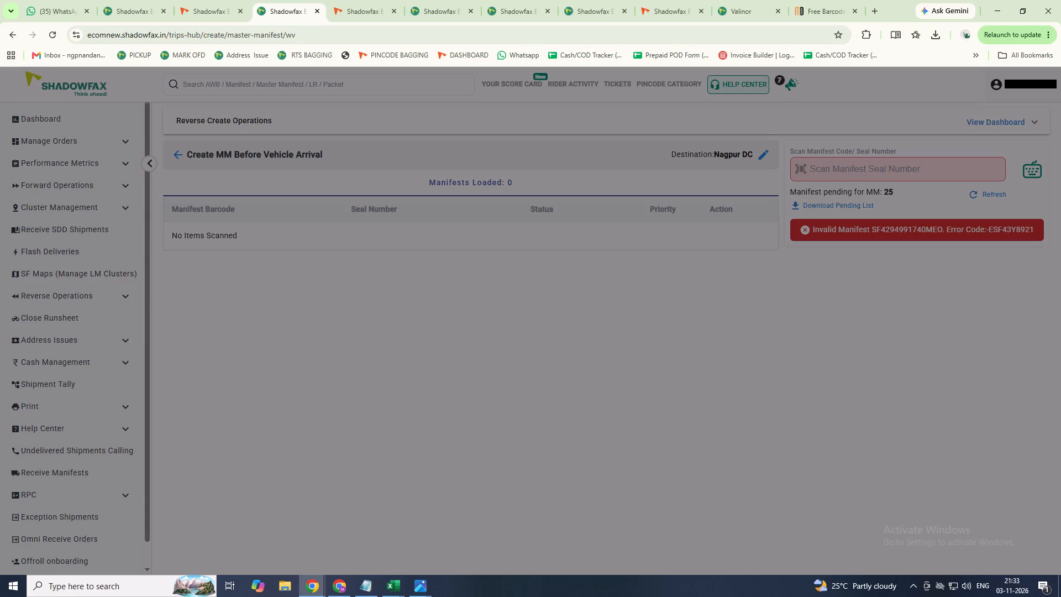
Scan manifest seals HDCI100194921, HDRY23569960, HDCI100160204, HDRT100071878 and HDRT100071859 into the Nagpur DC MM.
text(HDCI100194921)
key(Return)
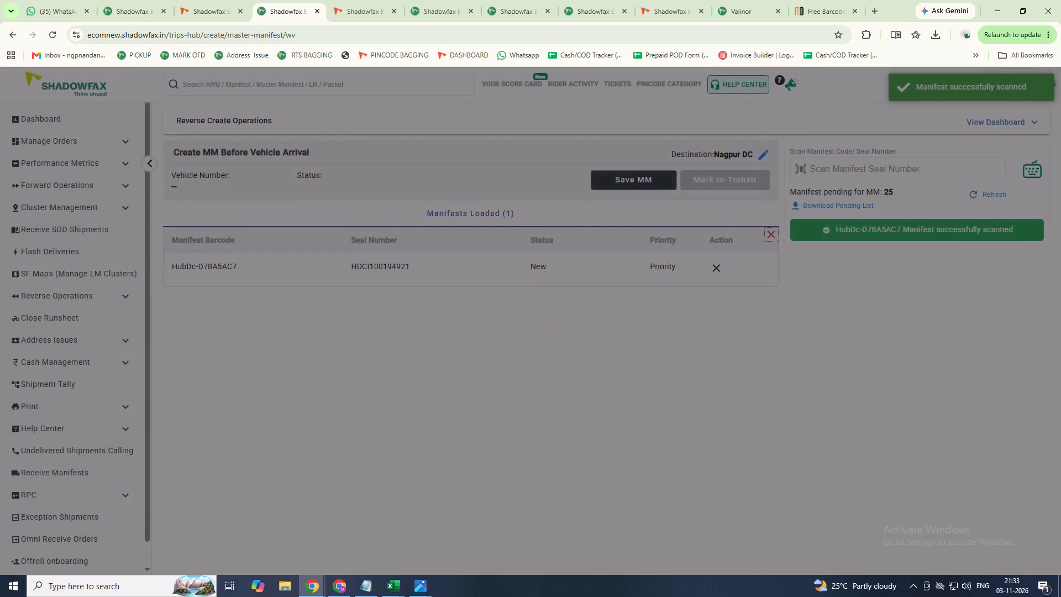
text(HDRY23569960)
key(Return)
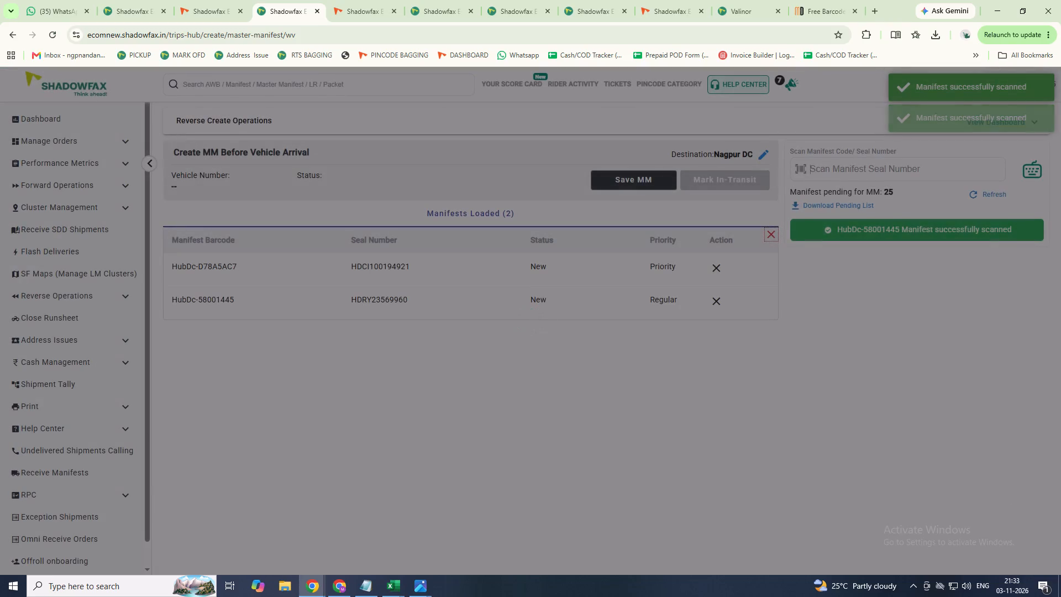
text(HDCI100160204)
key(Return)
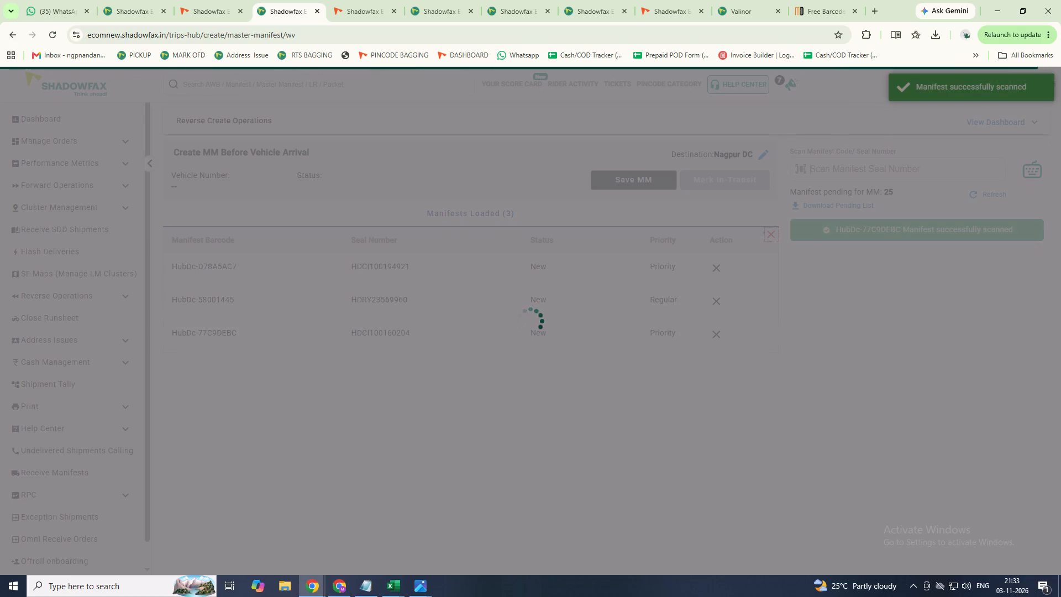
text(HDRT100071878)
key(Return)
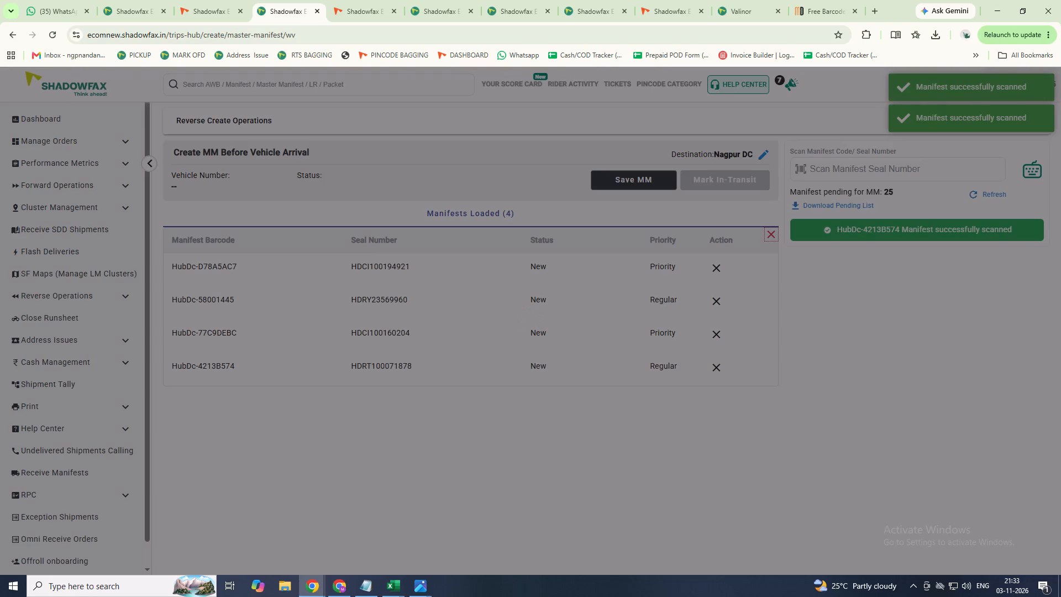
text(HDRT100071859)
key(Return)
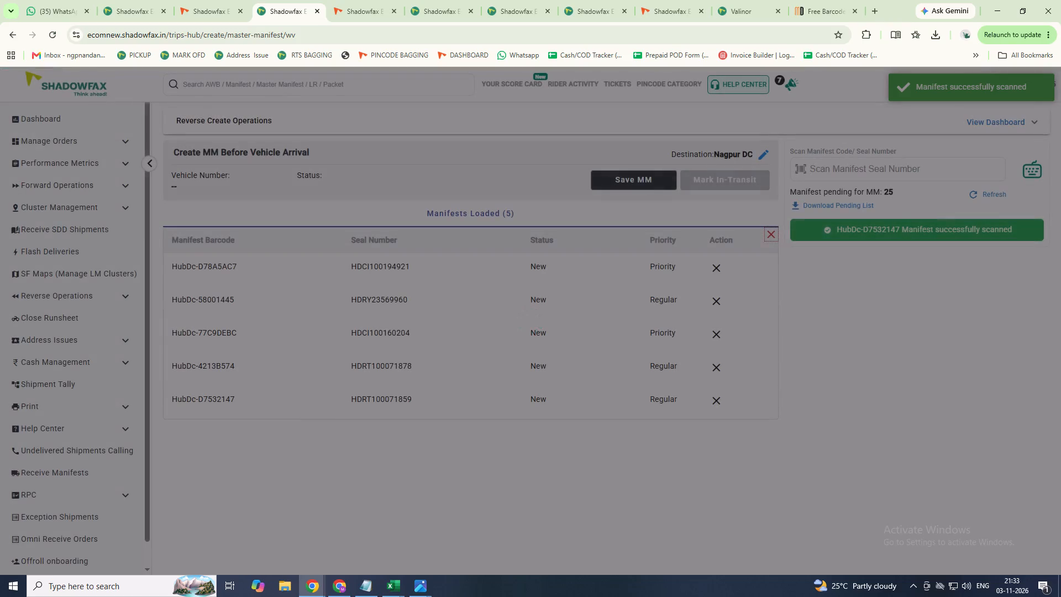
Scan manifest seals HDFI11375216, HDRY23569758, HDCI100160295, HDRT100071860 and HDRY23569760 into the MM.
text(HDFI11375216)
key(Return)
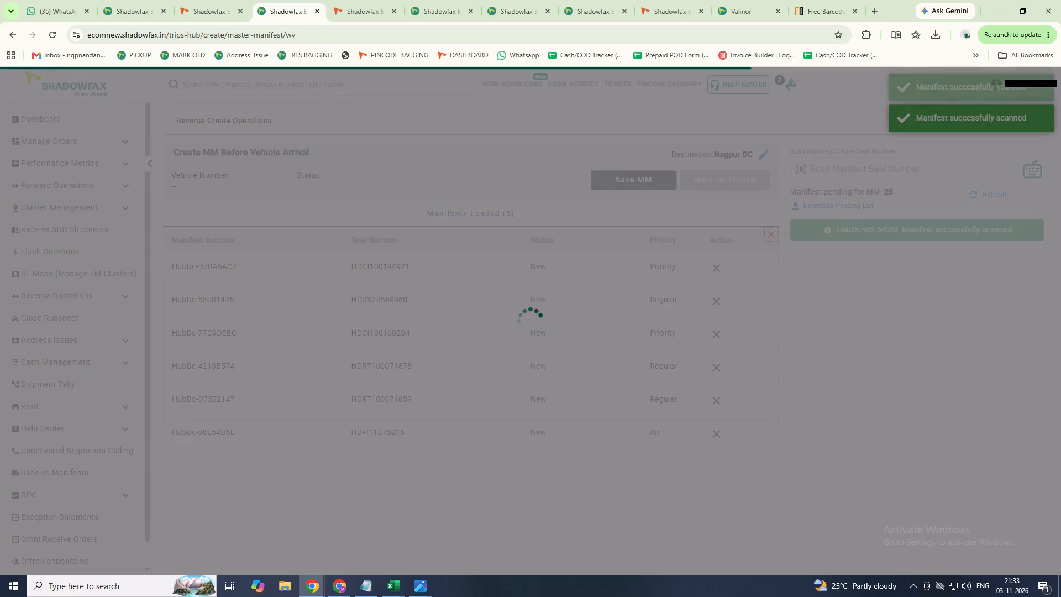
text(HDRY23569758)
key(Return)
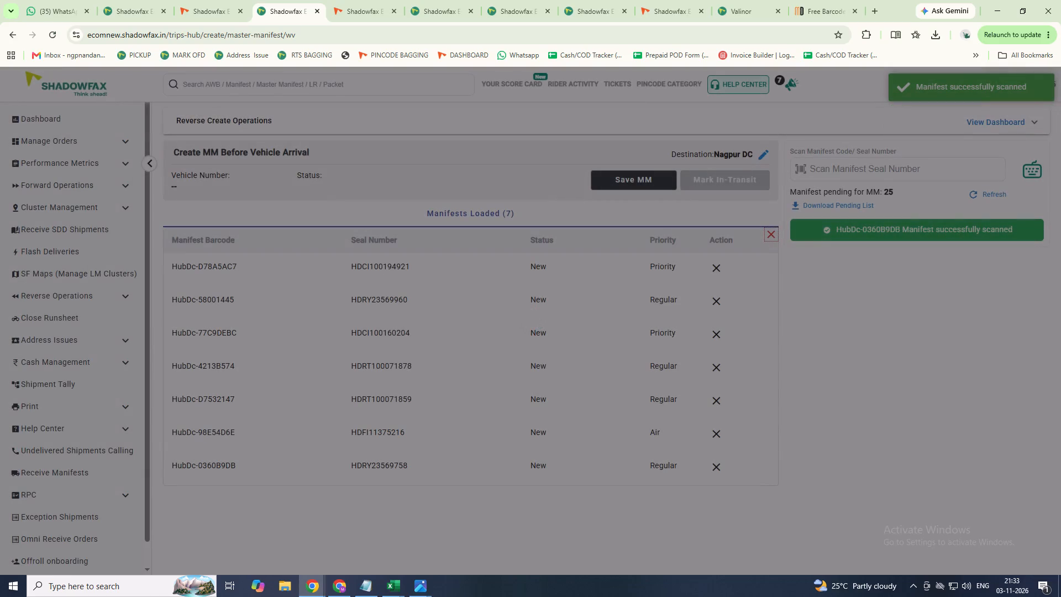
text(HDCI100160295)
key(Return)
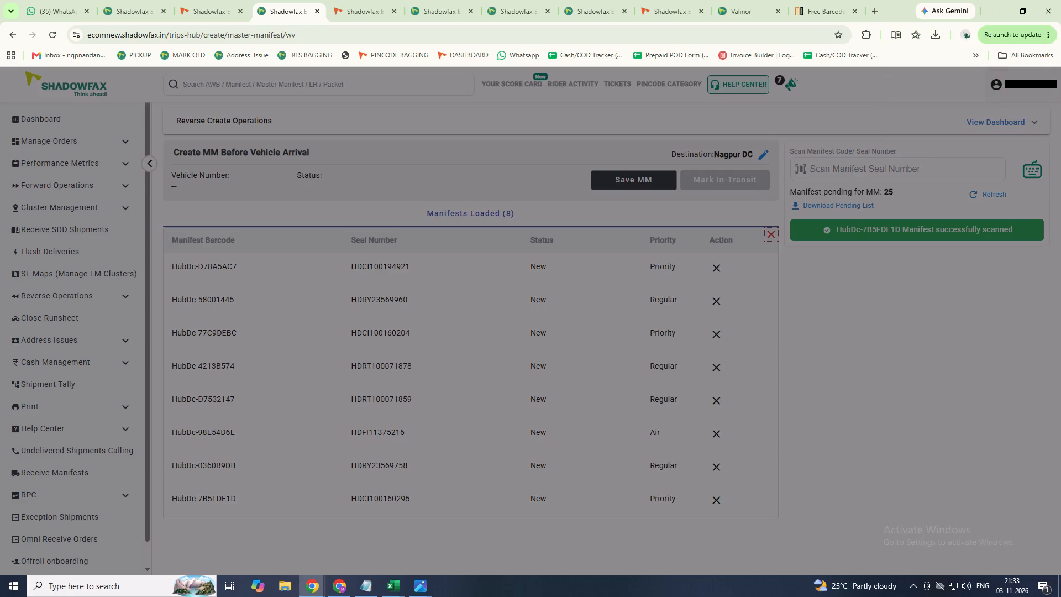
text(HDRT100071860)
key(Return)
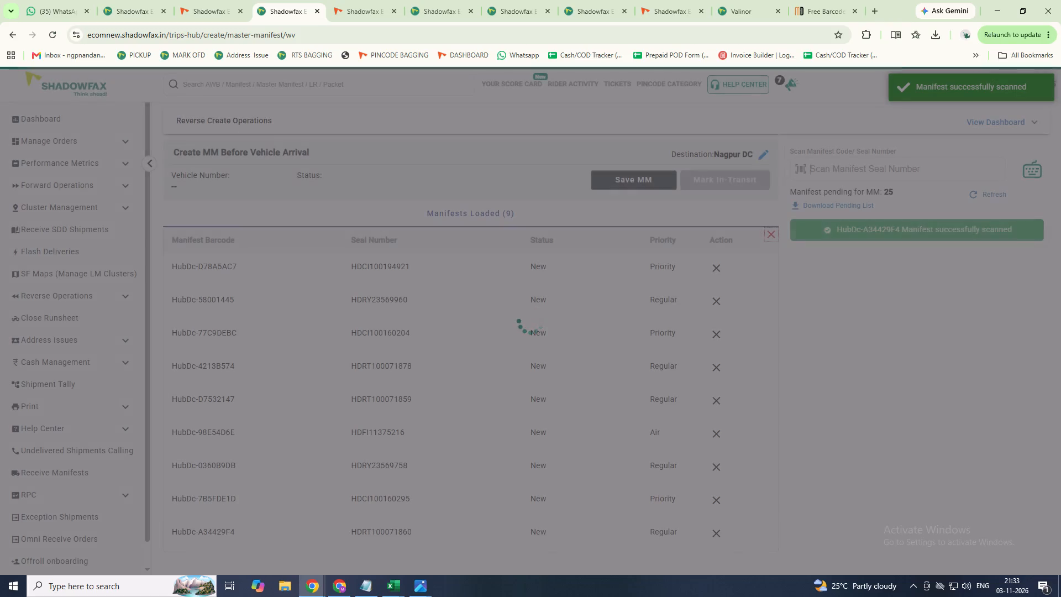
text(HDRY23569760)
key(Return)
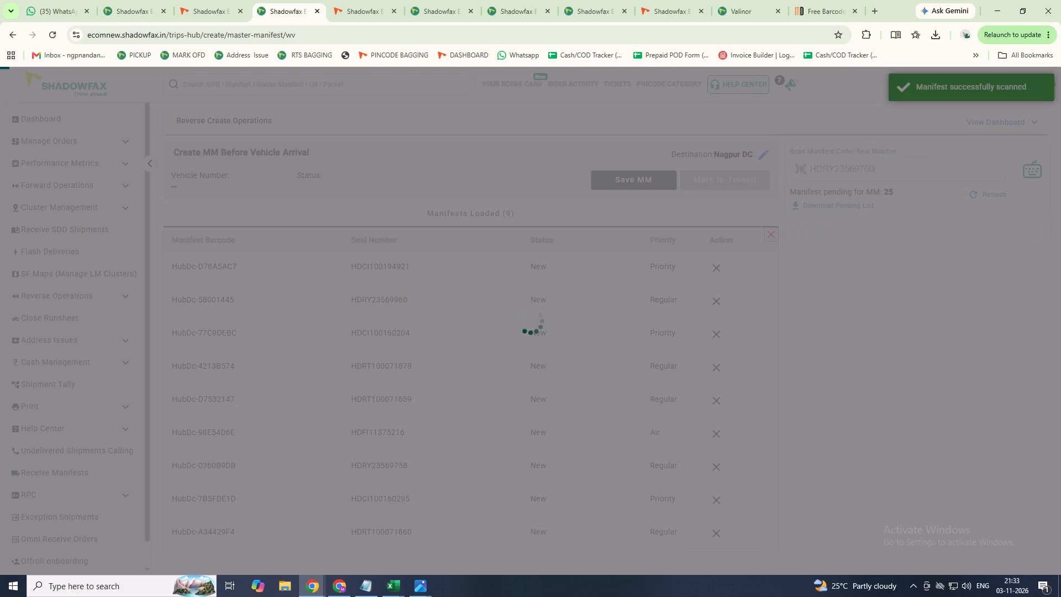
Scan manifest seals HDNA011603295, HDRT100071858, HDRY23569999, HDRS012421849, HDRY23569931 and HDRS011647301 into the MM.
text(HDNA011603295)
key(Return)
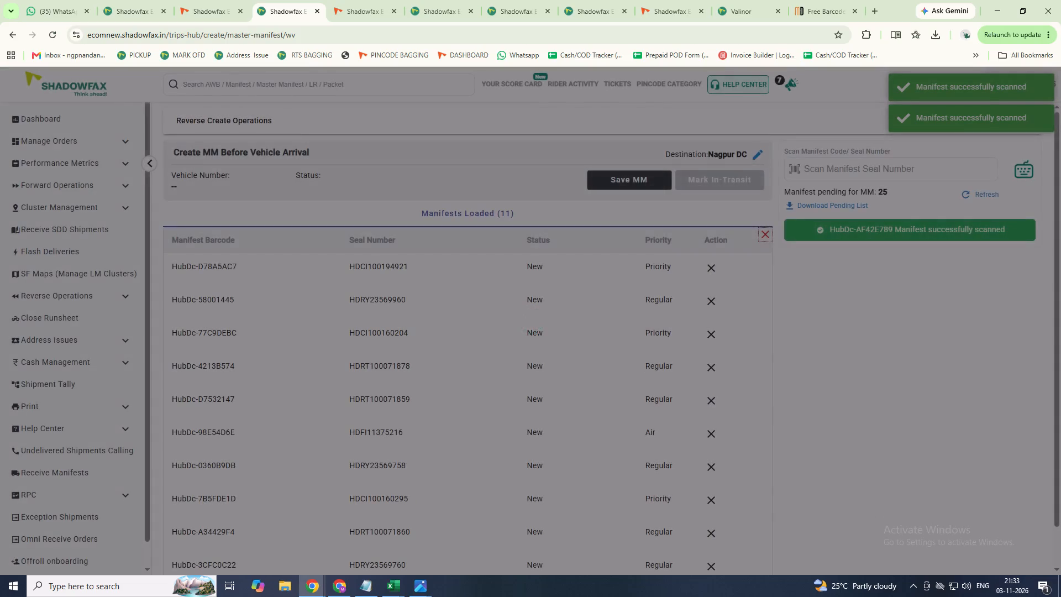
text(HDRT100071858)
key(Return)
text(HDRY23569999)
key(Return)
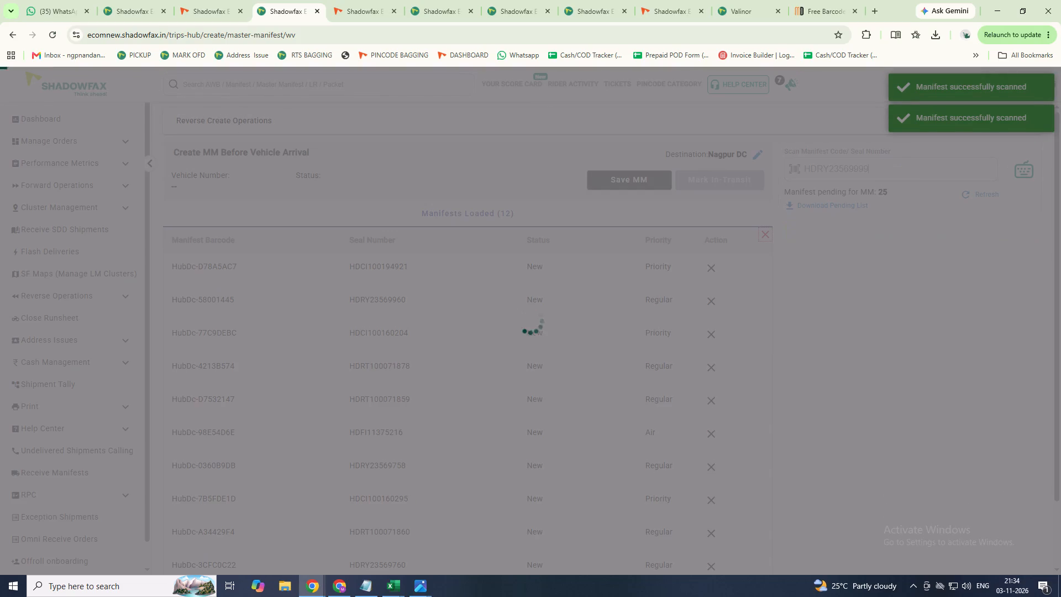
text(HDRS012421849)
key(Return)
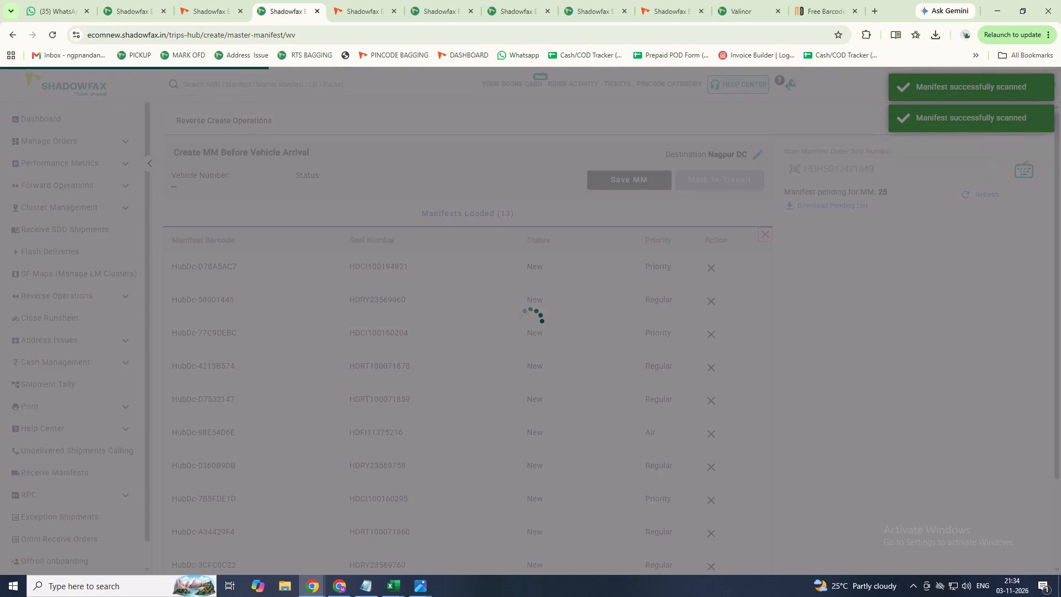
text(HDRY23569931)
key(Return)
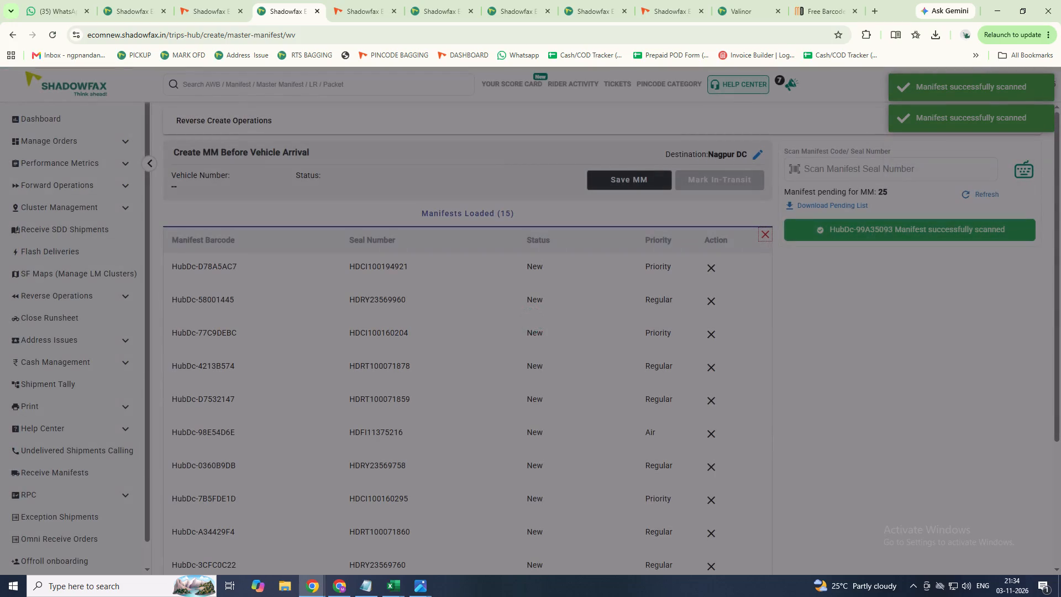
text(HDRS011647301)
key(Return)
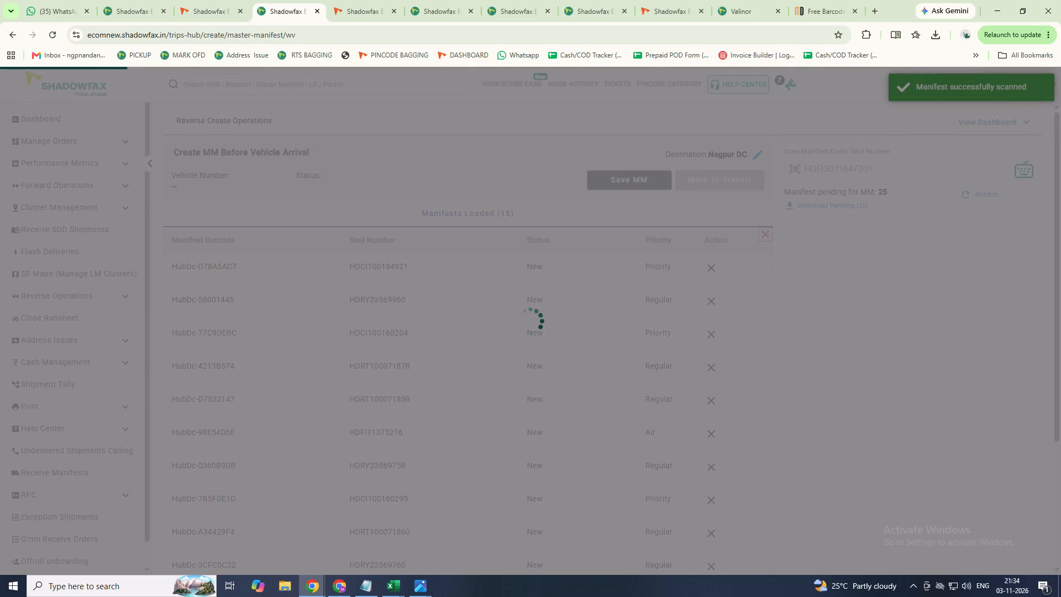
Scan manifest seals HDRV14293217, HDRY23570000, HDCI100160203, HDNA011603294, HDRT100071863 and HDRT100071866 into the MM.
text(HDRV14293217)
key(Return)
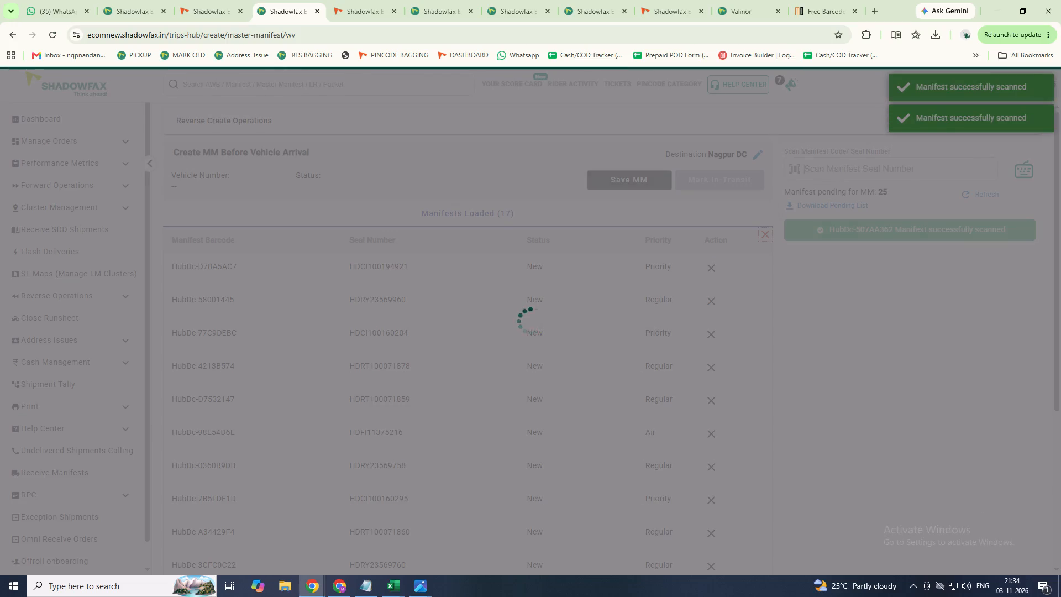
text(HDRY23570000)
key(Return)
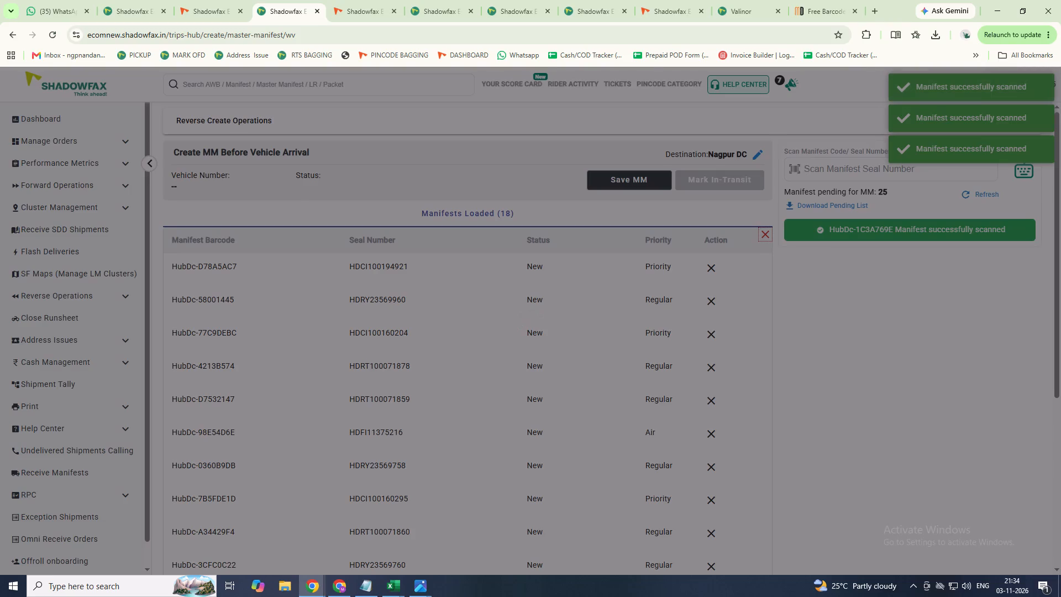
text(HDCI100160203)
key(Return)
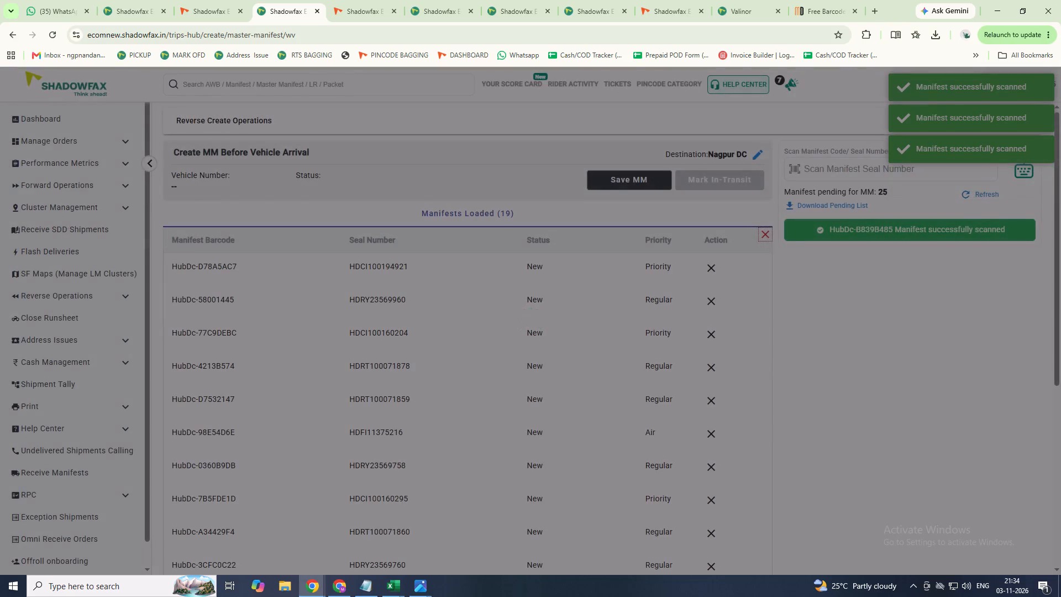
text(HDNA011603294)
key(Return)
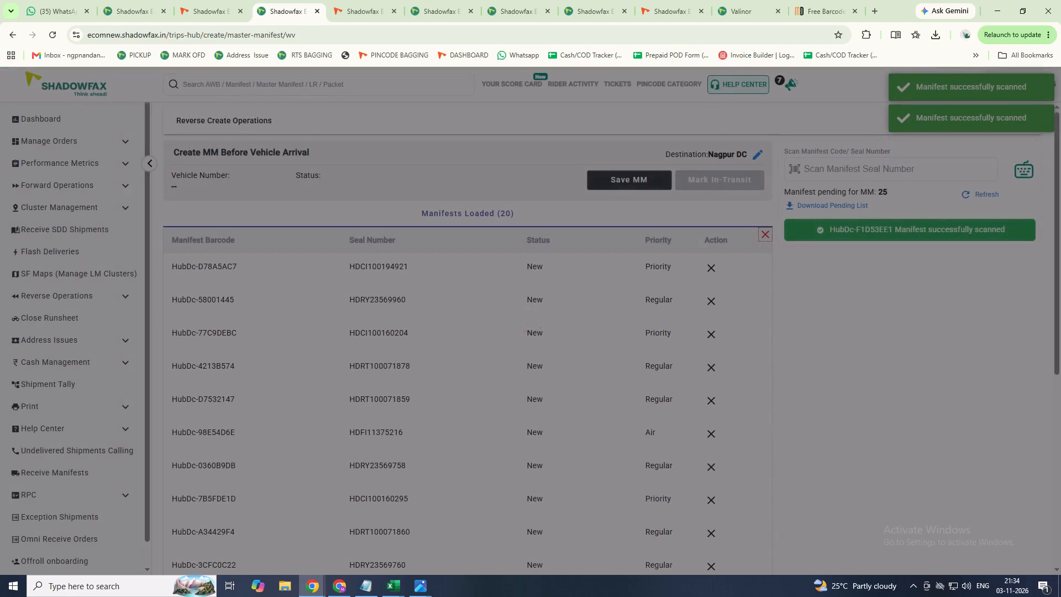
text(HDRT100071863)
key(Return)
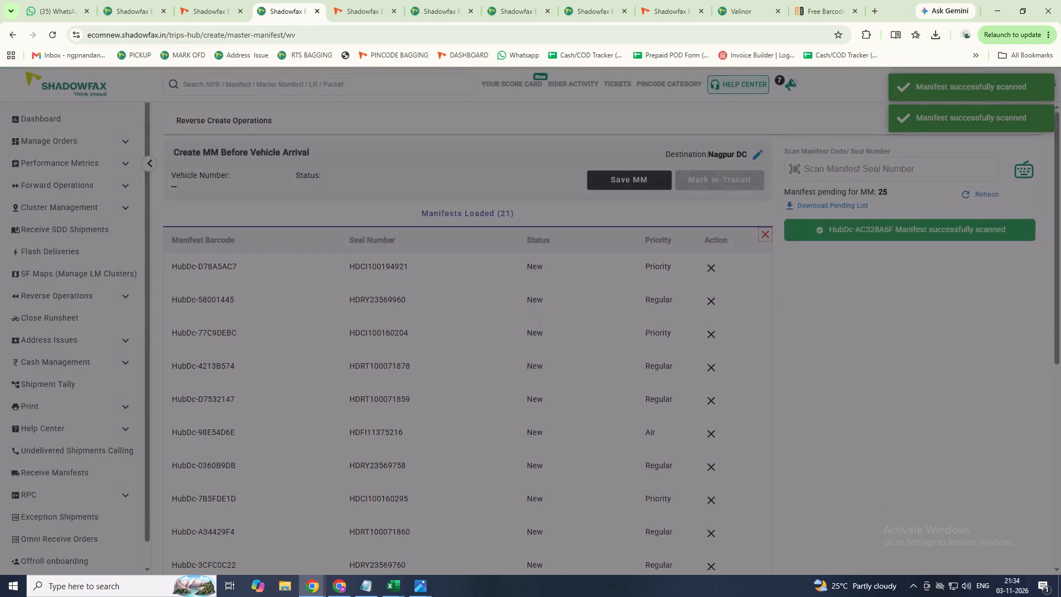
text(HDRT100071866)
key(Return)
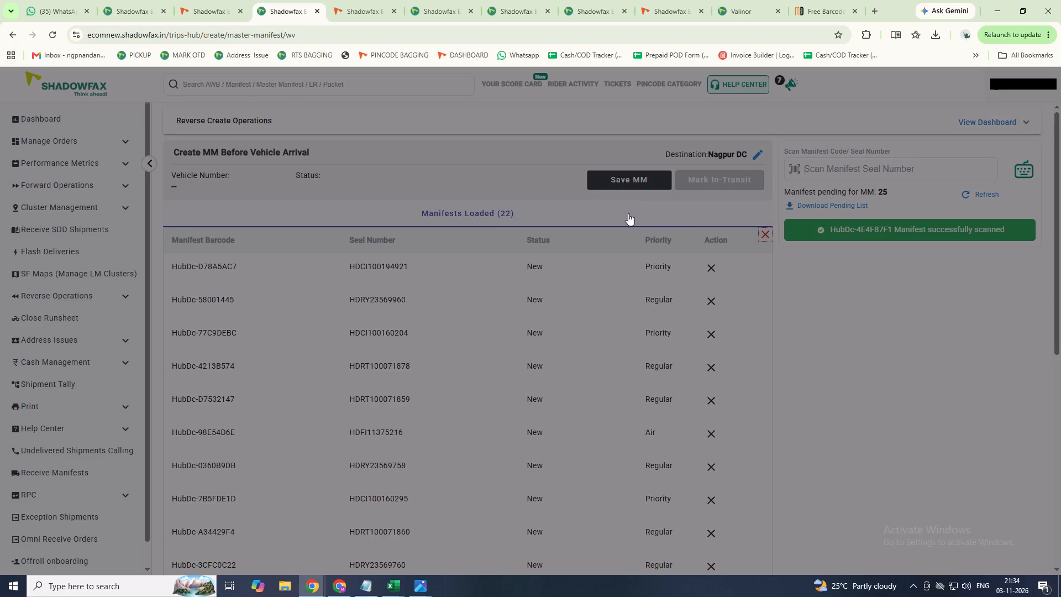
Save the MM to Nagpur DC with the scanned manifests.
click(624, 180)
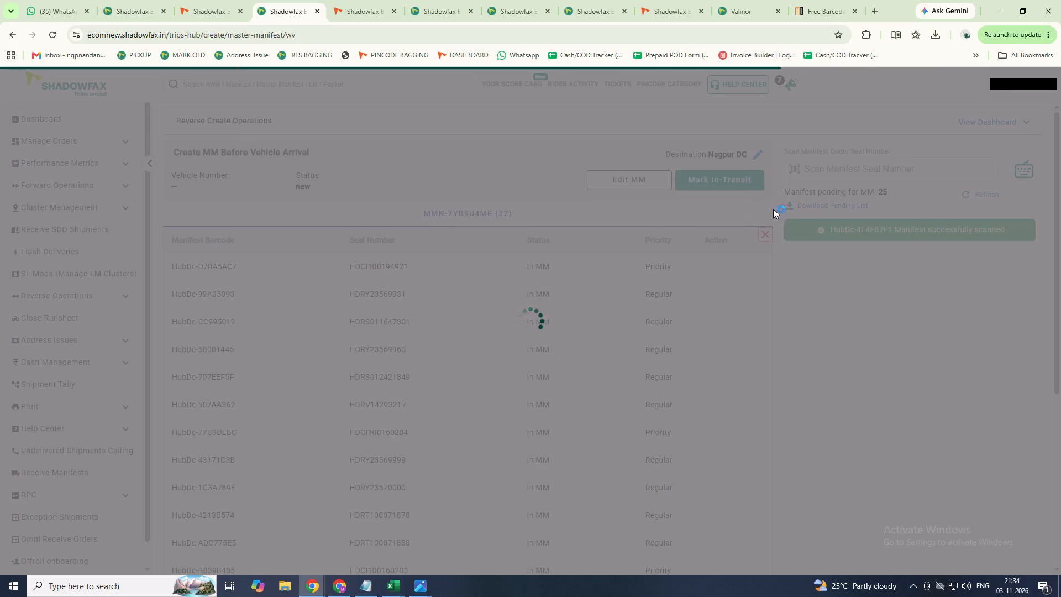
click(709, 182)
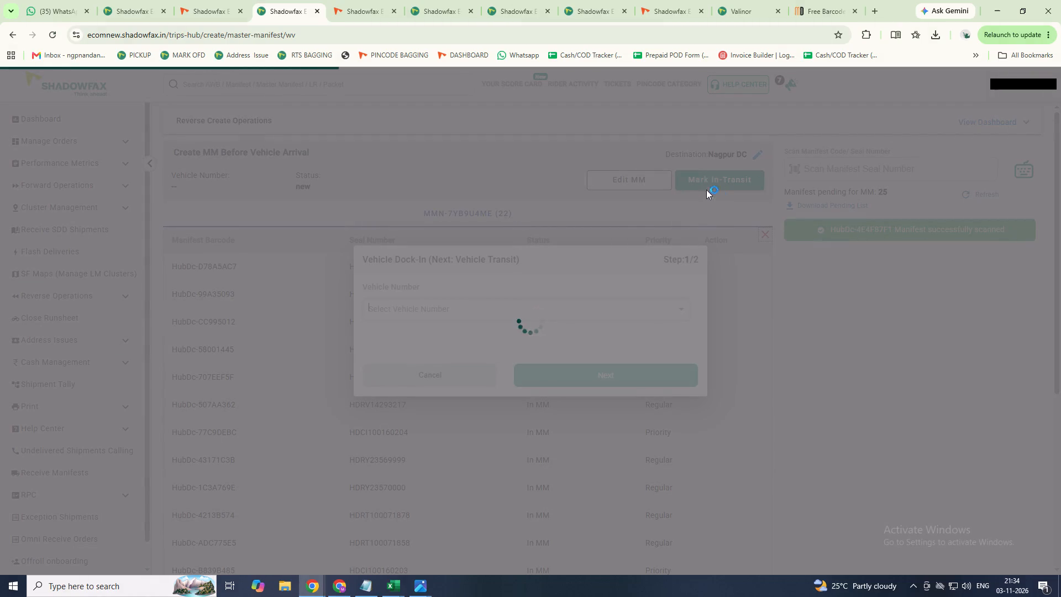
click(571, 310)
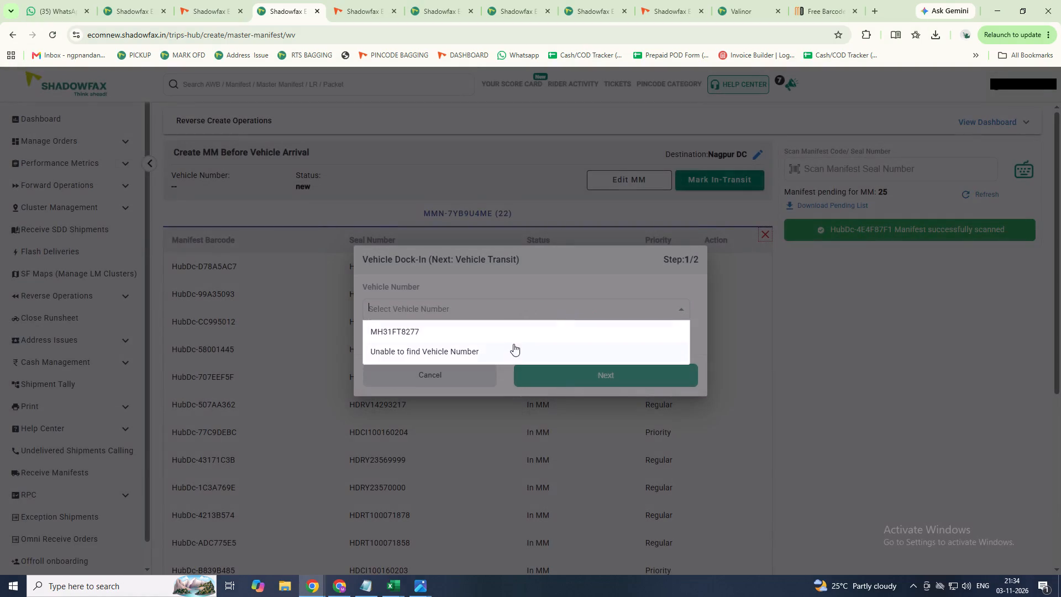
click(509, 353)
click(510, 342)
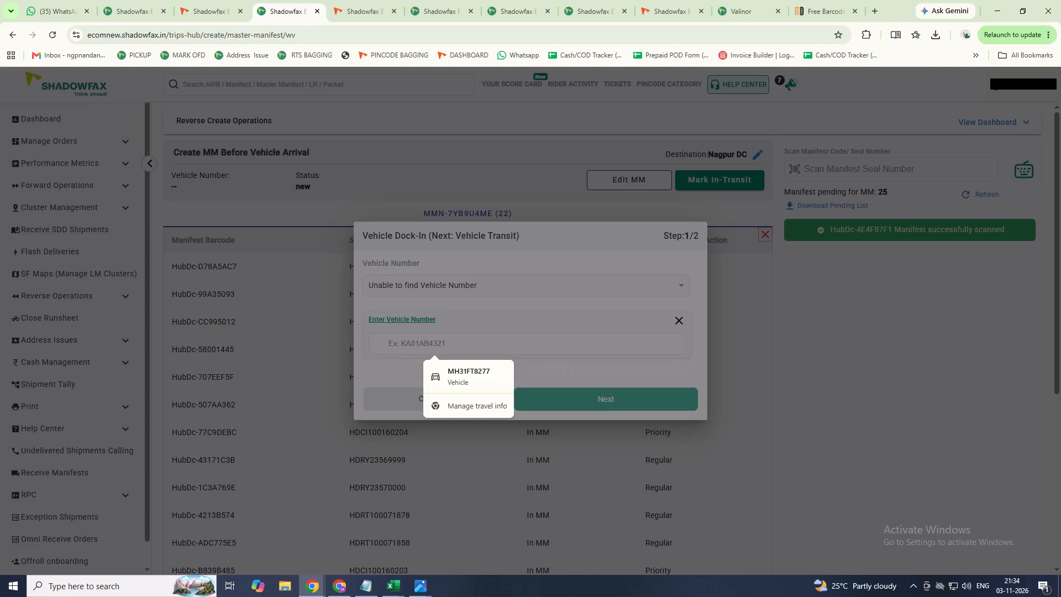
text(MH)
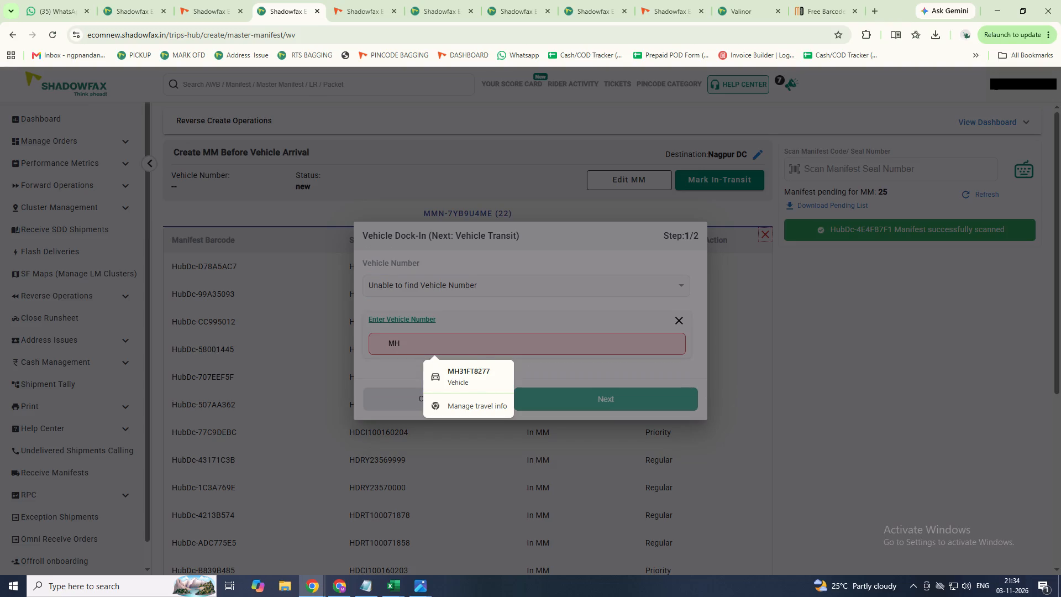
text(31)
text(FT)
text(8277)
click(593, 395)
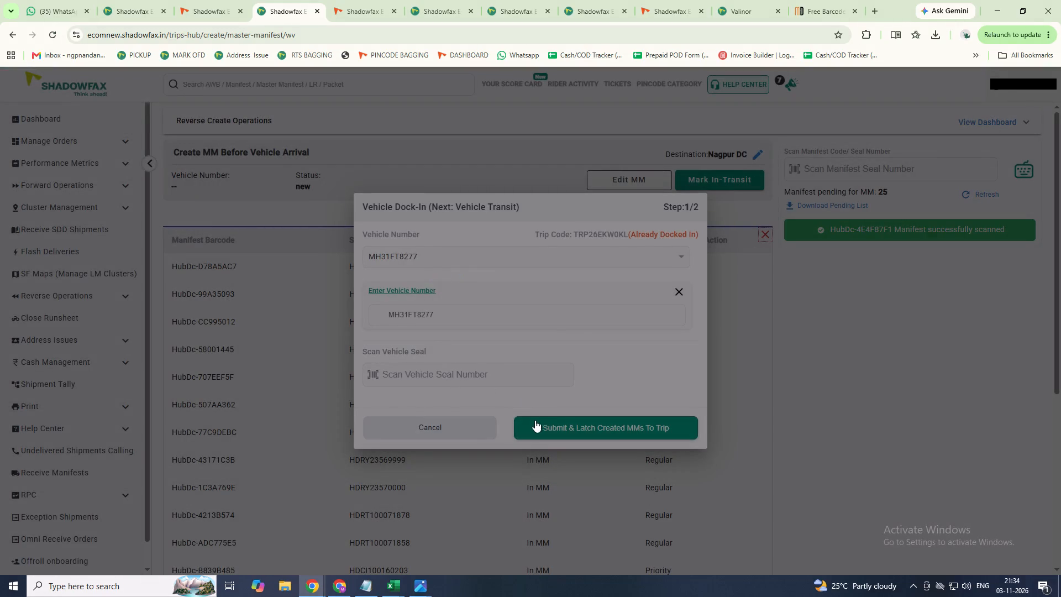
click(535, 420)
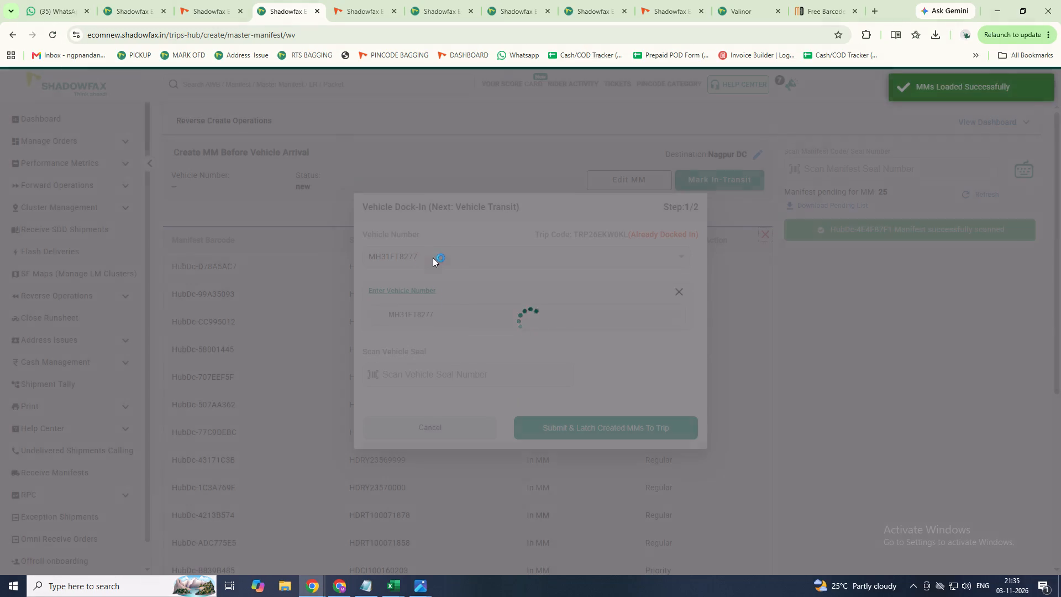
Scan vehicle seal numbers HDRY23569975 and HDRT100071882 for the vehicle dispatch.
click(413, 212)
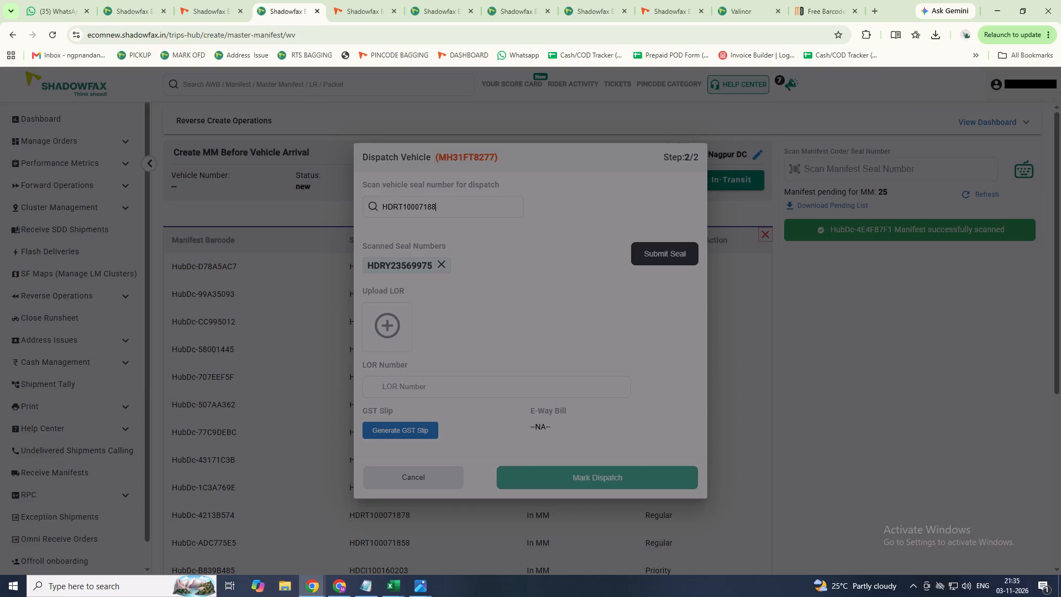
Upload an LOR image from the Downloads folder for the vehicle dispatch.
click(387, 342)
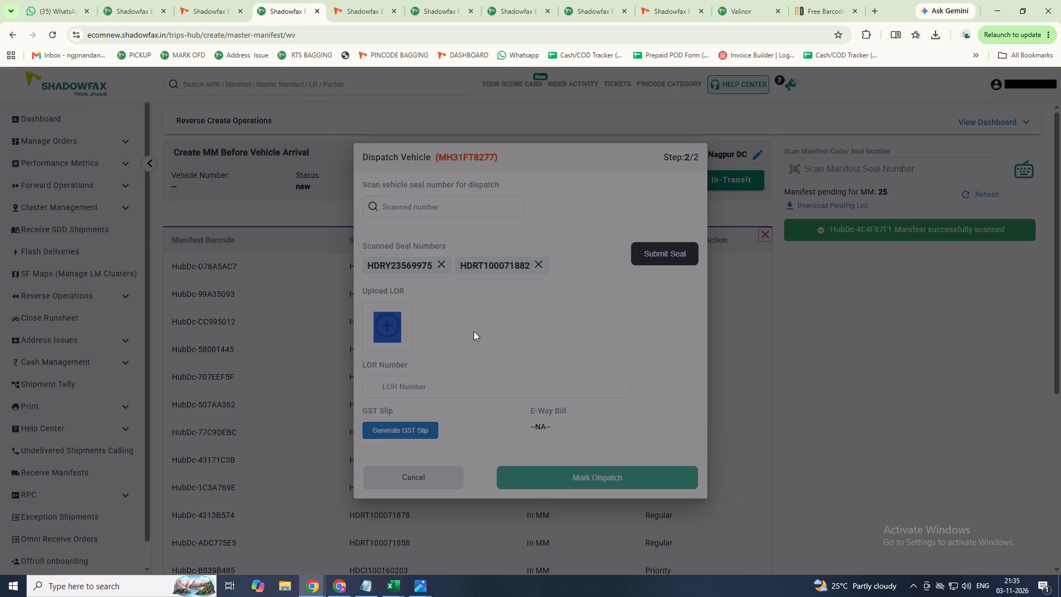
click(393, 341)
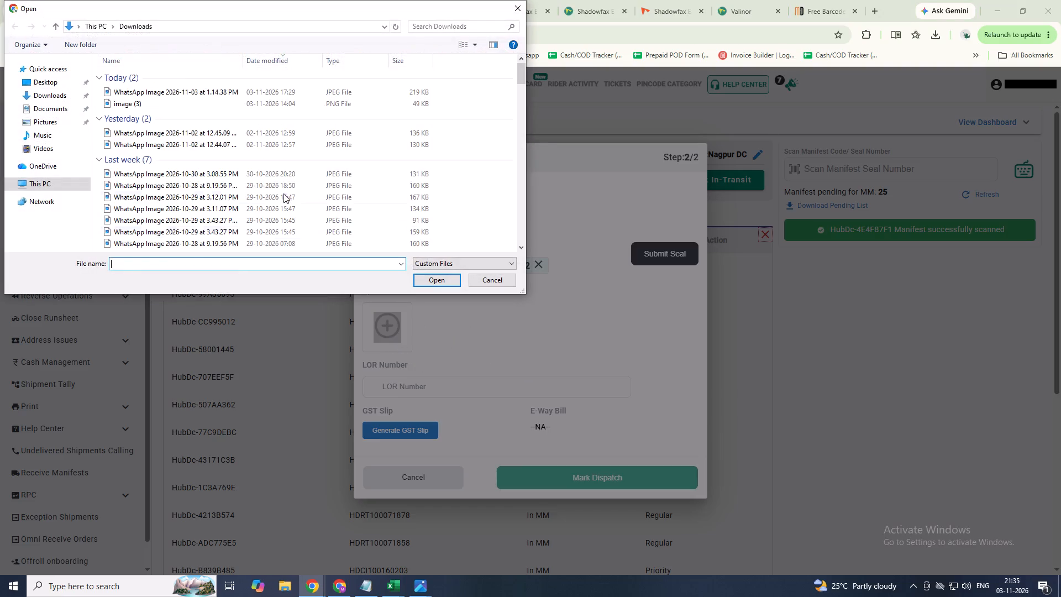
click(280, 181)
click(428, 281)
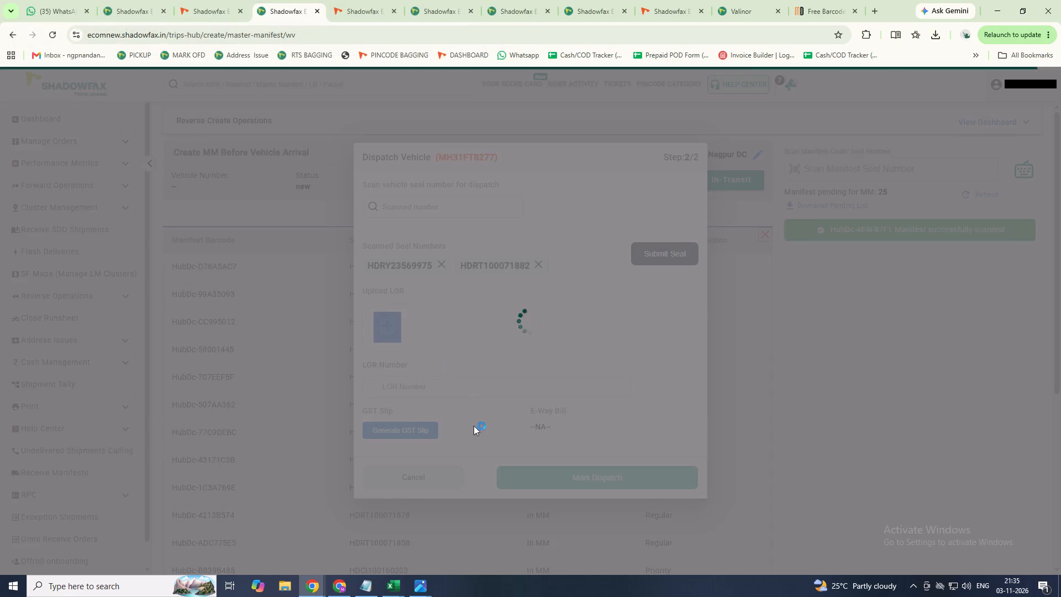
Generate the GST slip for the dispatch and check its document status.
click(424, 439)
click(463, 449)
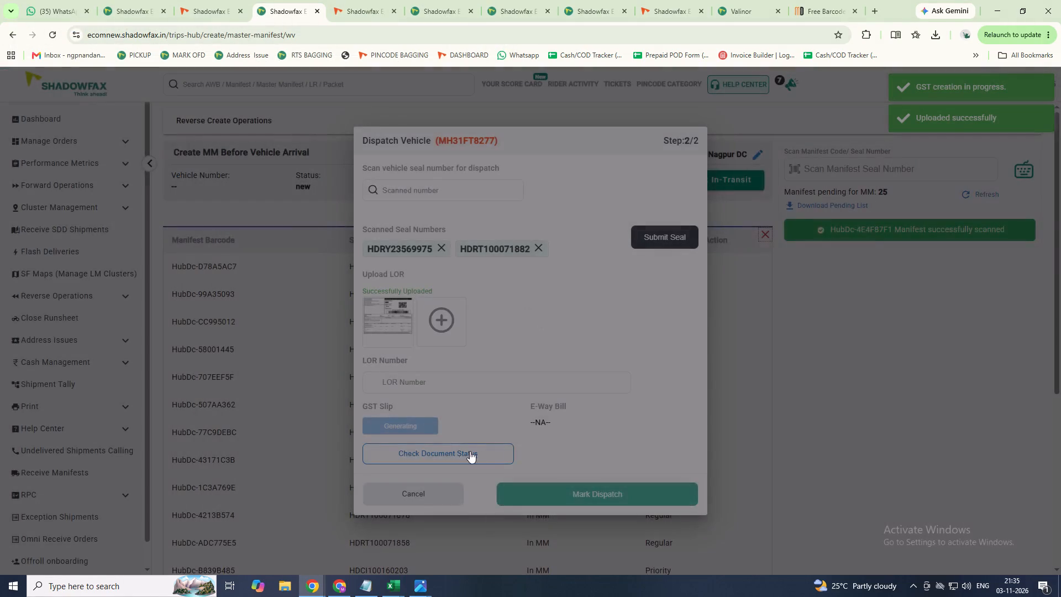
triple_click(502, 454)
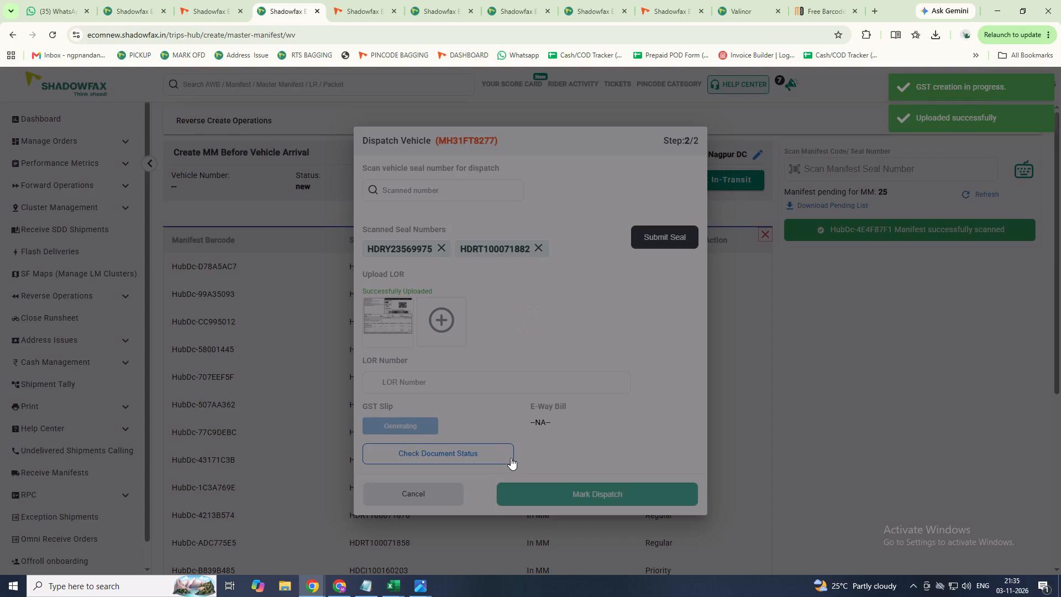
click(511, 459)
double_click(513, 459)
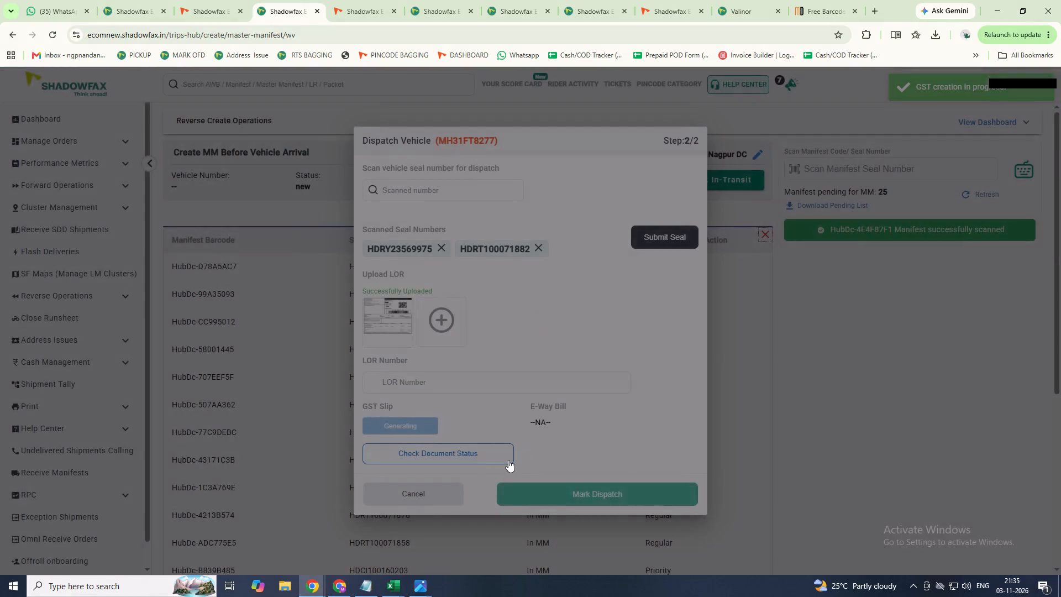
triple_click(508, 460)
triple_click(511, 460)
click(511, 462)
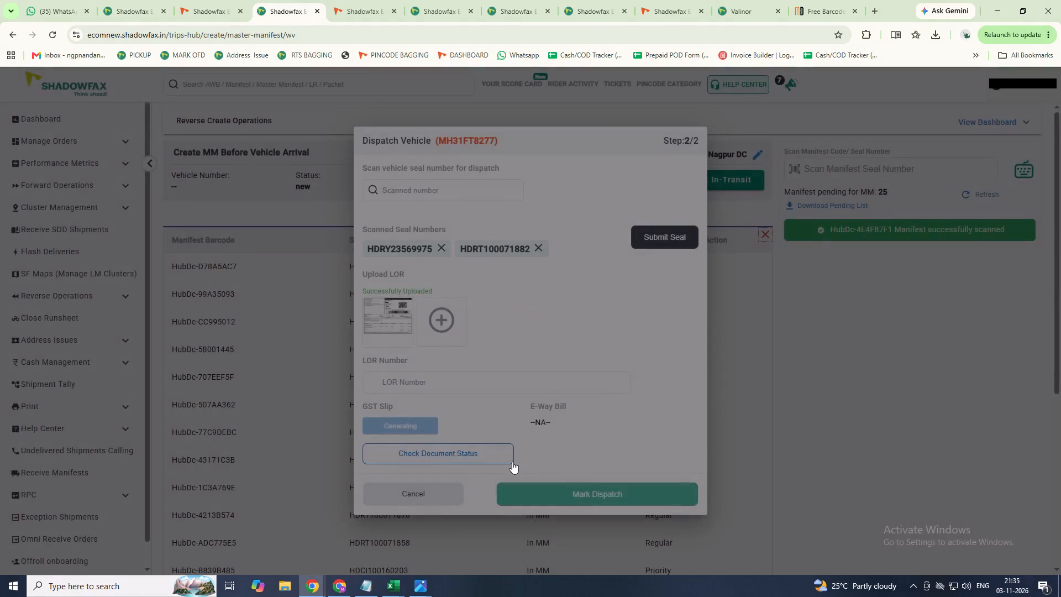
click(512, 462)
click(512, 462)
click(503, 460)
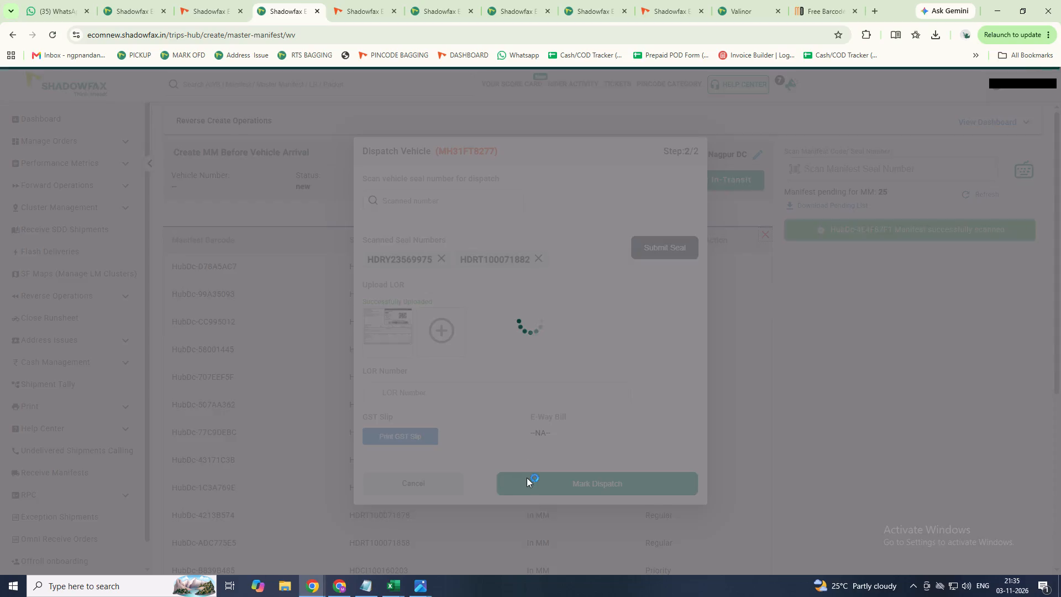
click(532, 482)
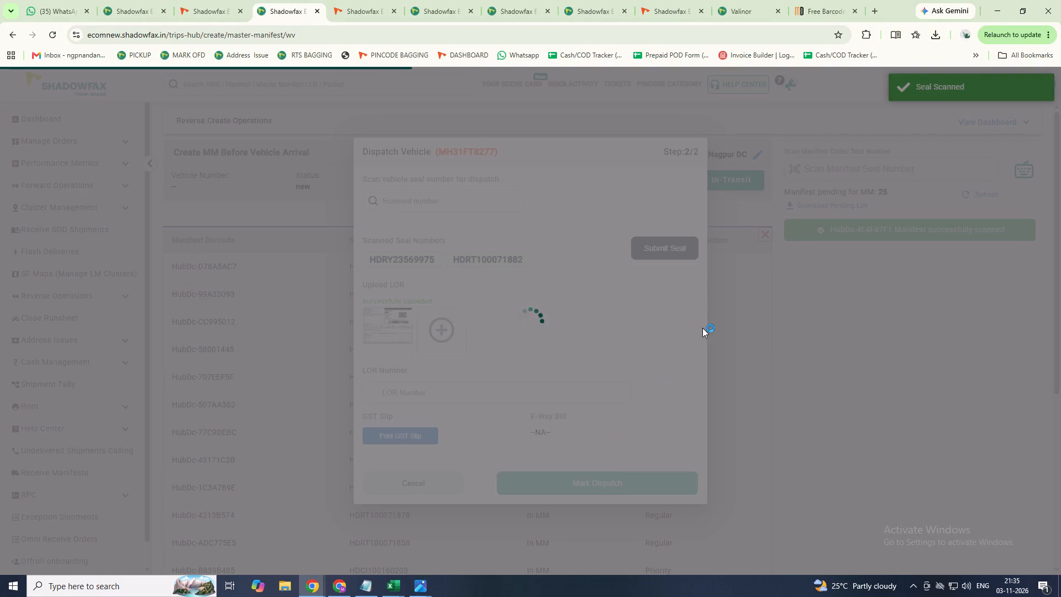
click(637, 335)
right_drag(633, 334, 626, 334)
click(628, 333)
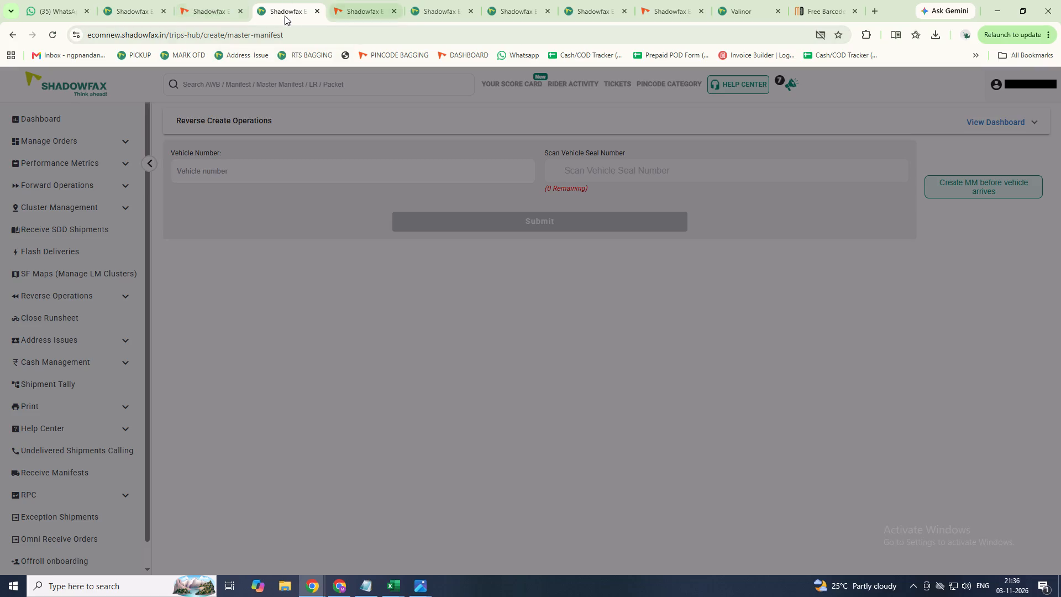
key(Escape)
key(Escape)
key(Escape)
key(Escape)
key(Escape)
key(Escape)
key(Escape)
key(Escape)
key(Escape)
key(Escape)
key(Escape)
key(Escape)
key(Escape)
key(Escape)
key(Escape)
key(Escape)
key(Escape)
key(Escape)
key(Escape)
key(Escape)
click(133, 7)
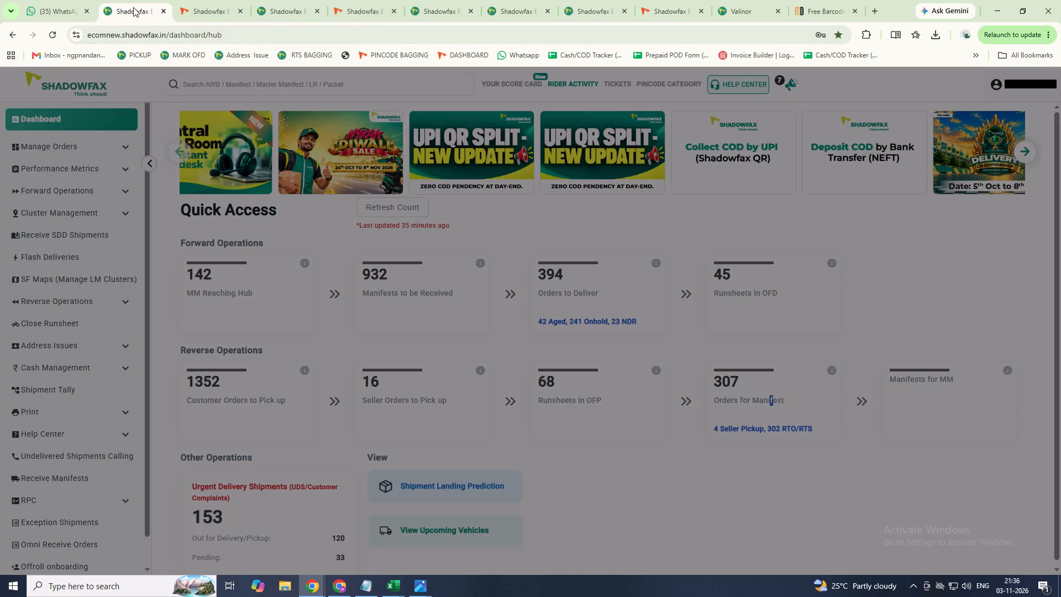
Group the three ecom.shadowfax.in manifest pages together between the Valinor and Free Barcode pages in the browser's page order.
drag(212, 8, 227, 12)
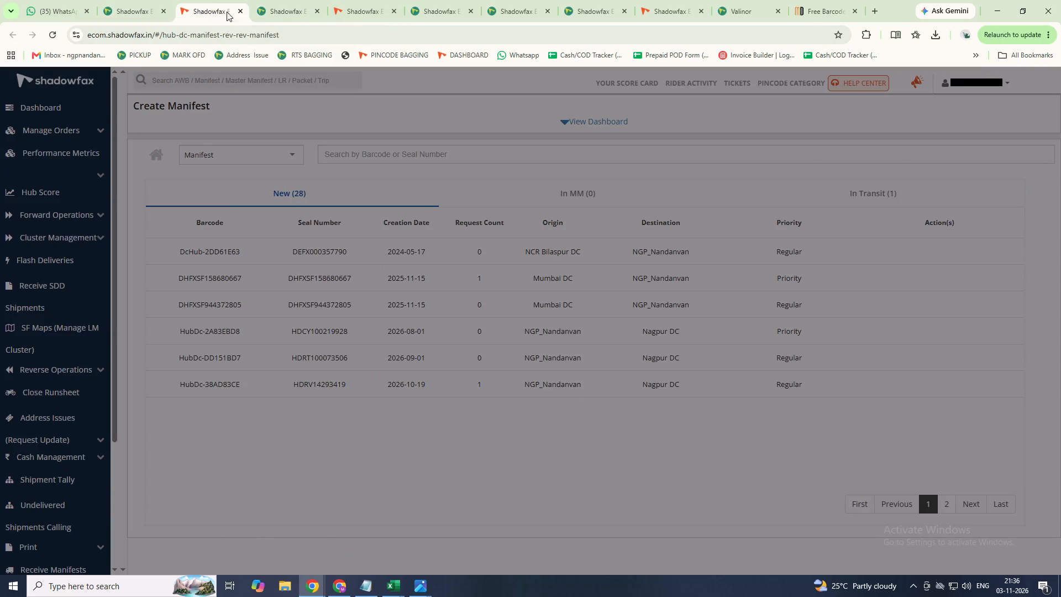
drag(227, 12, 343, 21)
drag(285, 22, 237, 15)
drag(223, 10, 274, 6)
double_click(214, 4)
drag(214, 7, 214, 8)
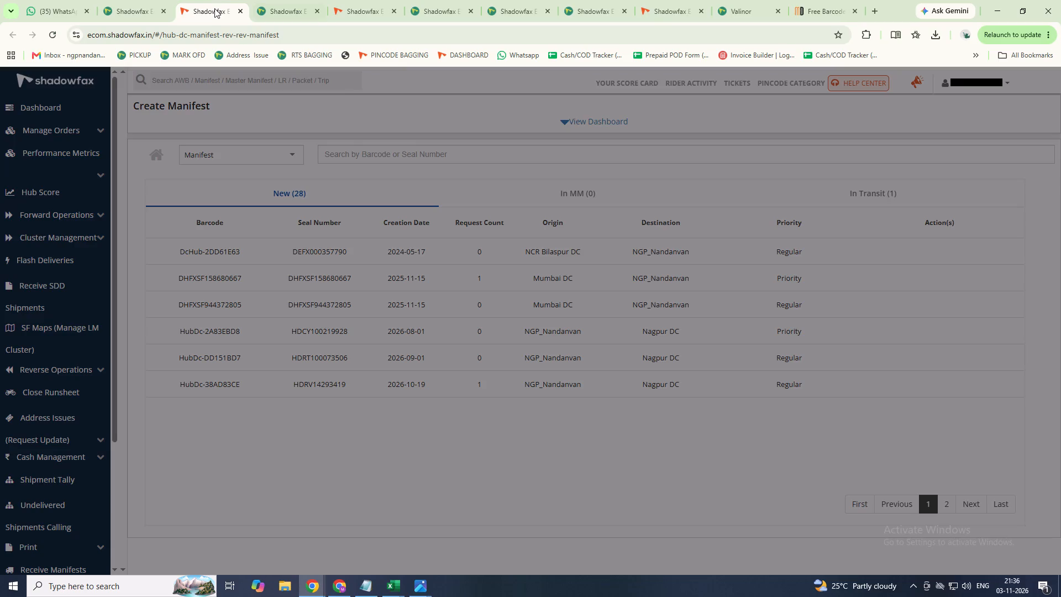
drag(214, 8, 361, 4)
double_click(203, 8)
drag(203, 12, 704, 16)
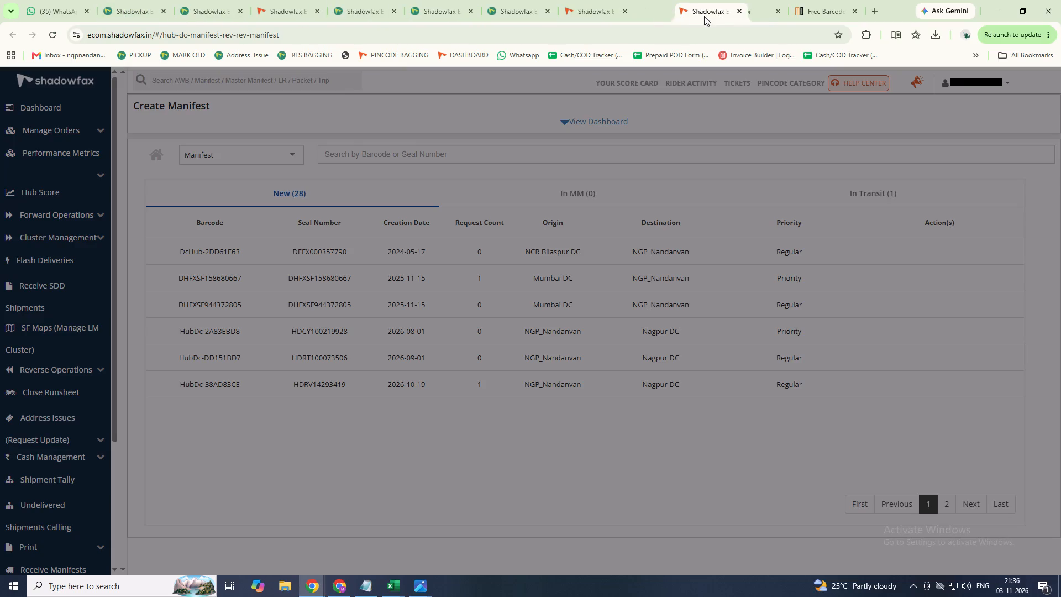
drag(704, 16, 731, 14)
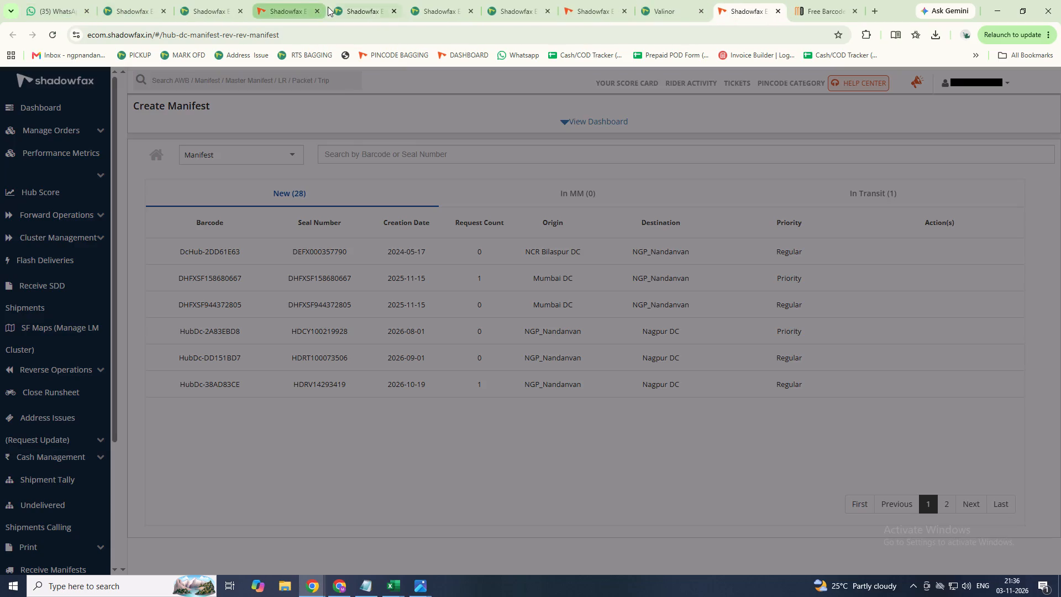
drag(286, 7, 623, 0)
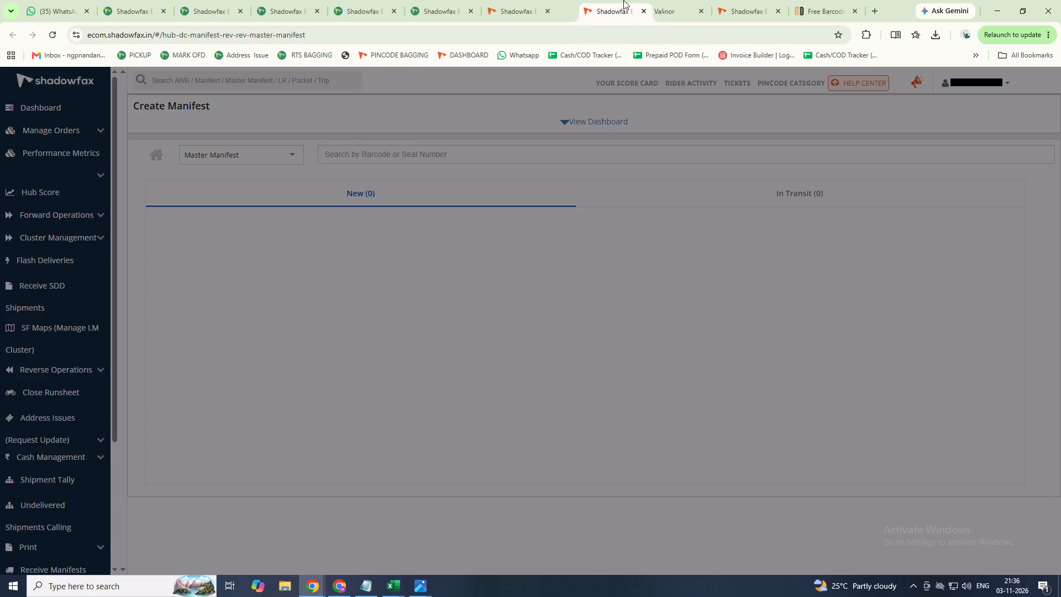
drag(623, 0, 676, 0)
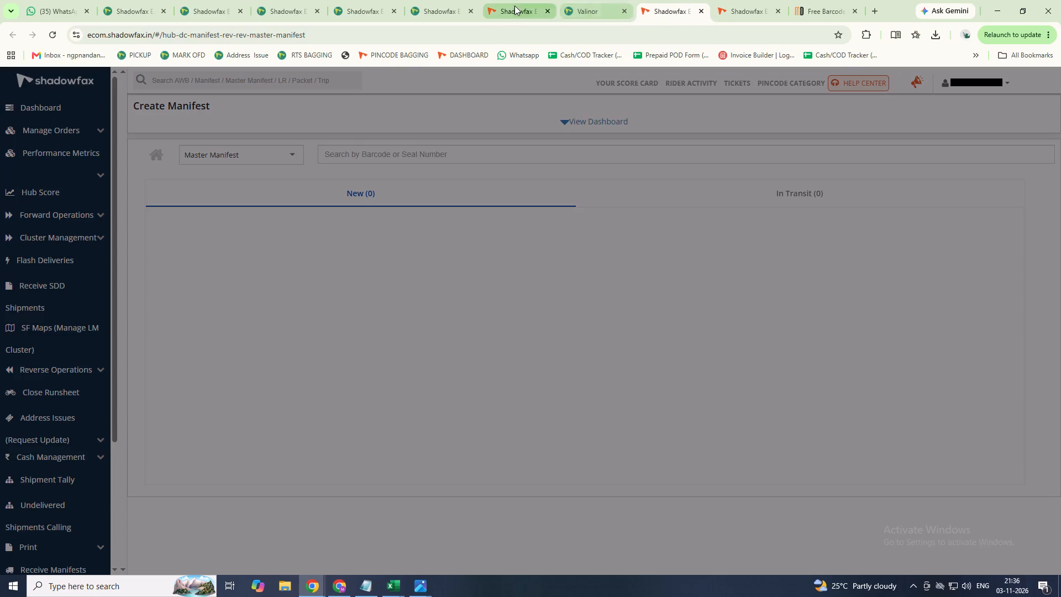
drag(514, 6, 611, 5)
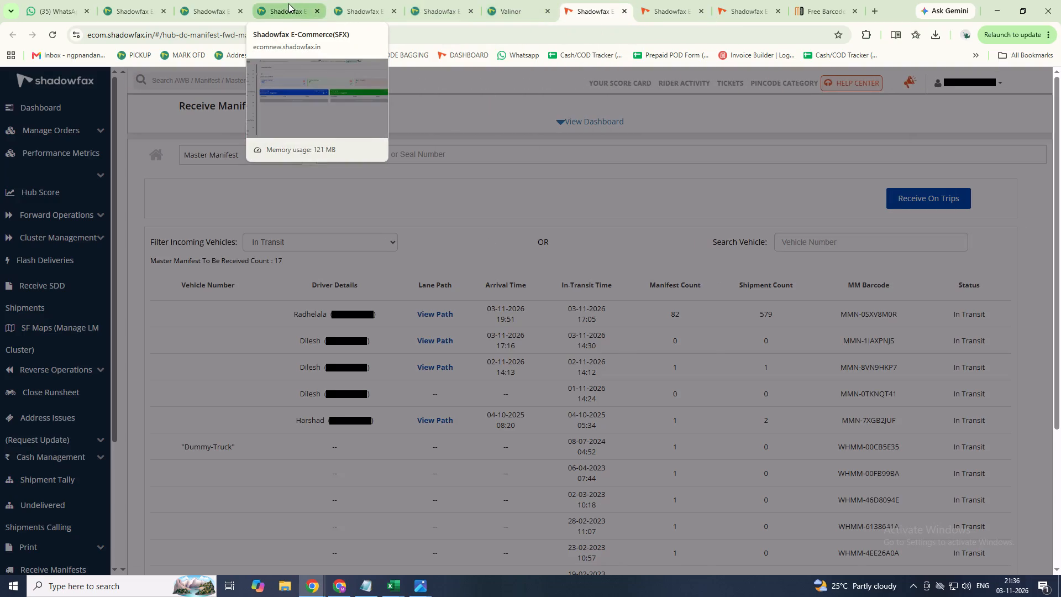
In Exception Shipments, choose Delivery Marking Request as the exception reason and open manual AWB entry.
click(287, 6)
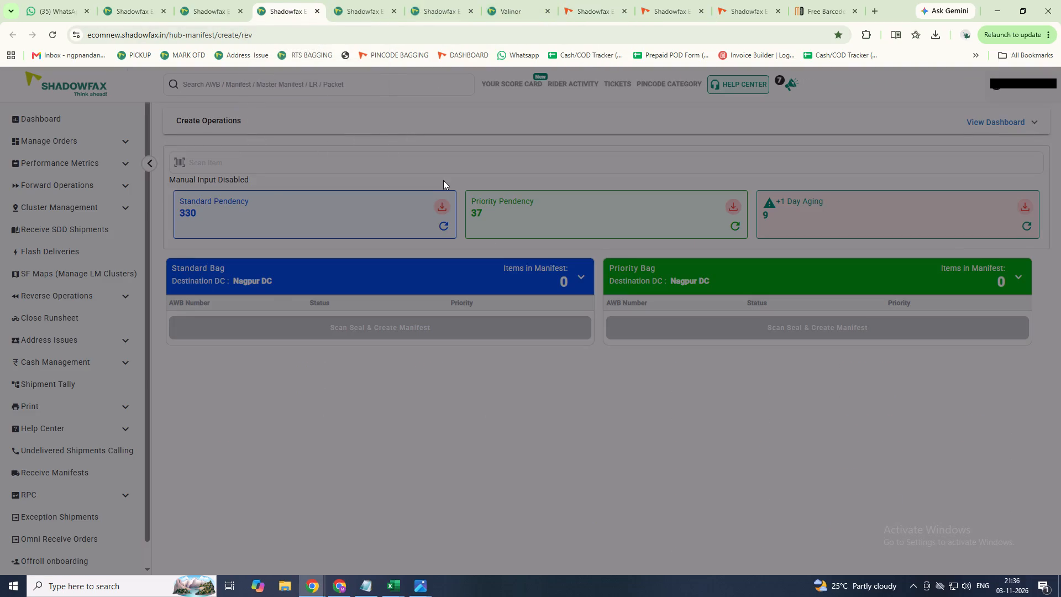
click(31, 117)
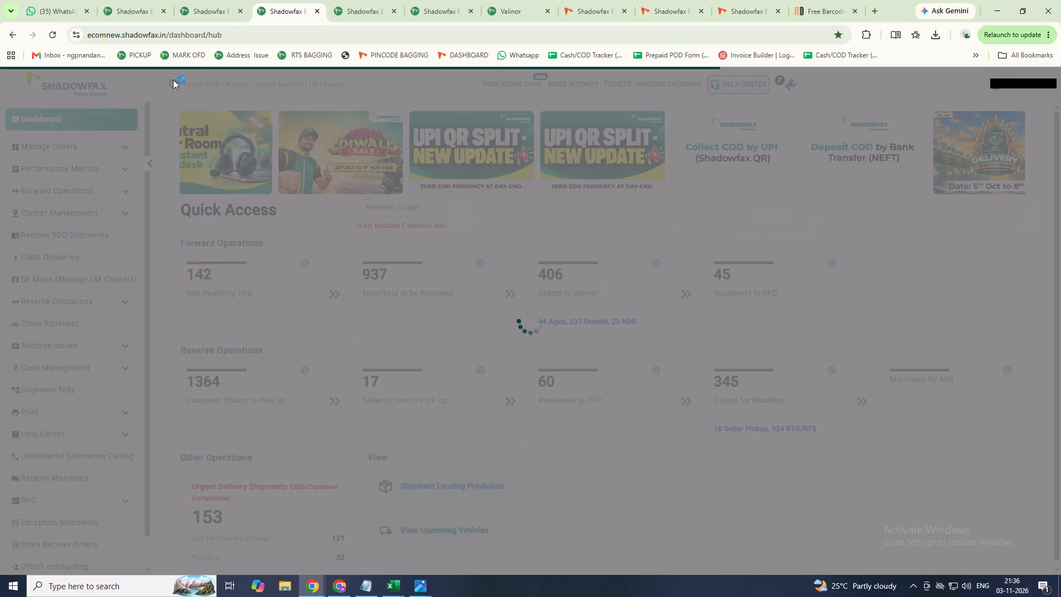
scroll(34, 427, down, 5)
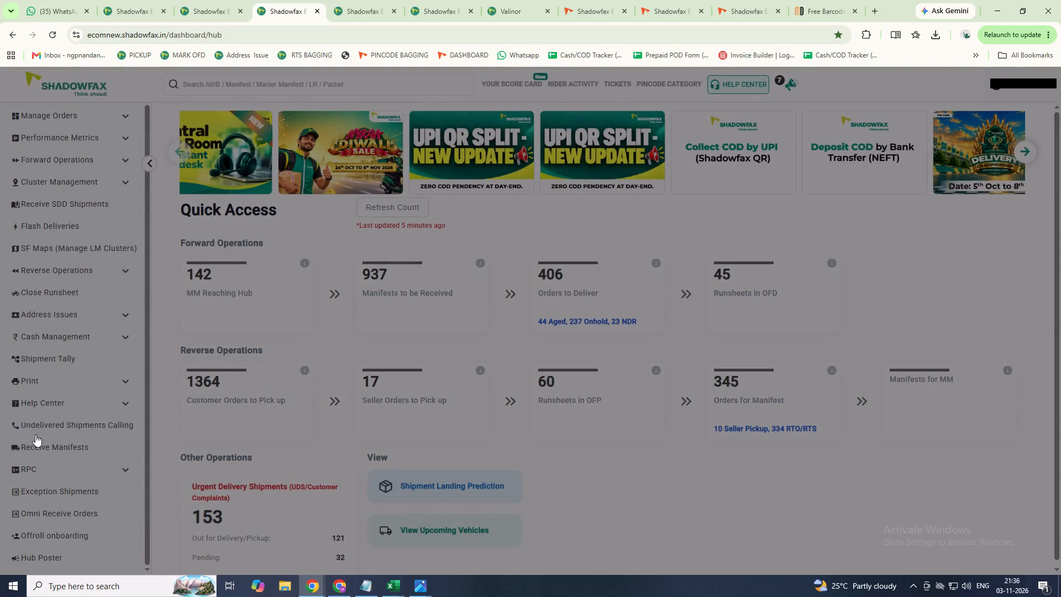
scroll(36, 461, down, 3)
click(78, 492)
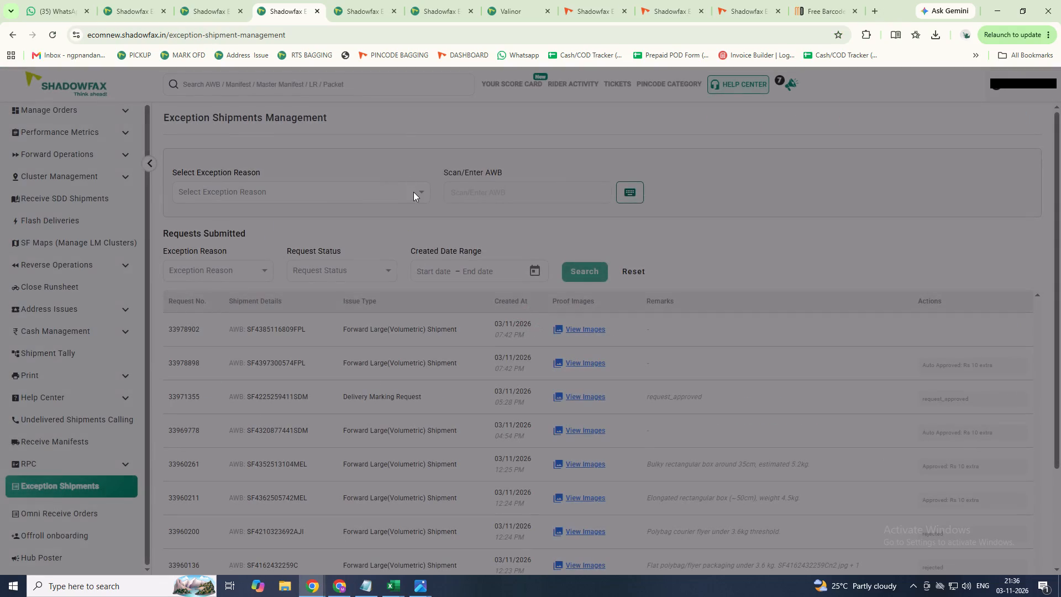
click(413, 193)
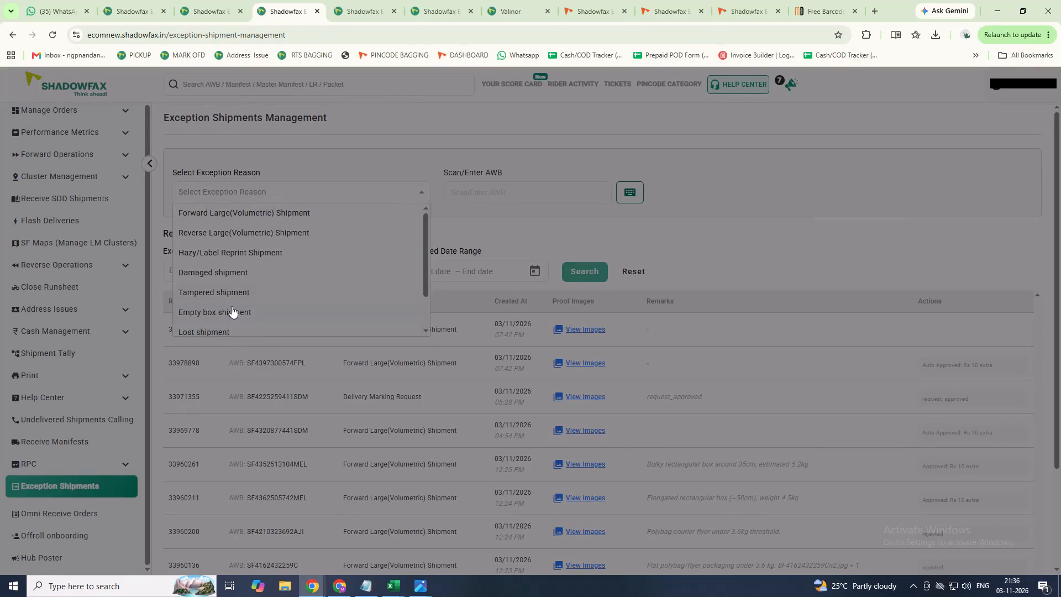
scroll(232, 306, down, 6)
click(235, 324)
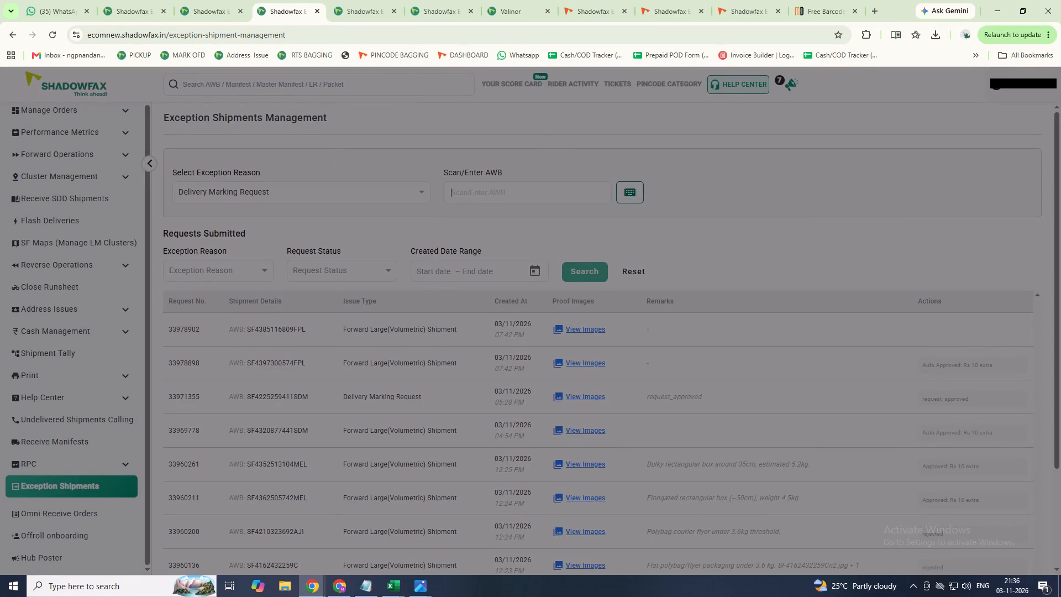
click(633, 193)
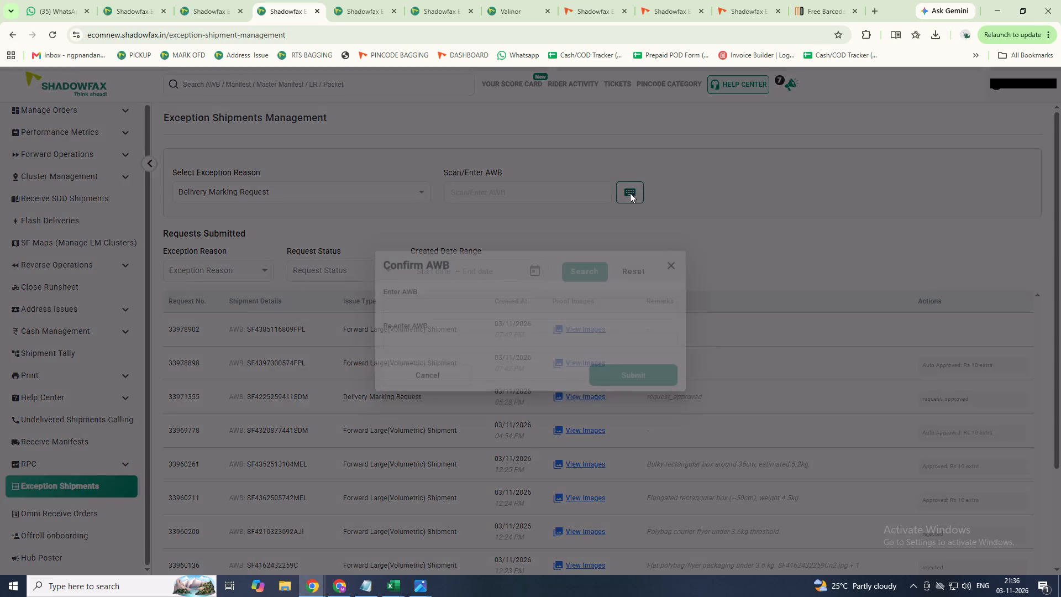
click(432, 343)
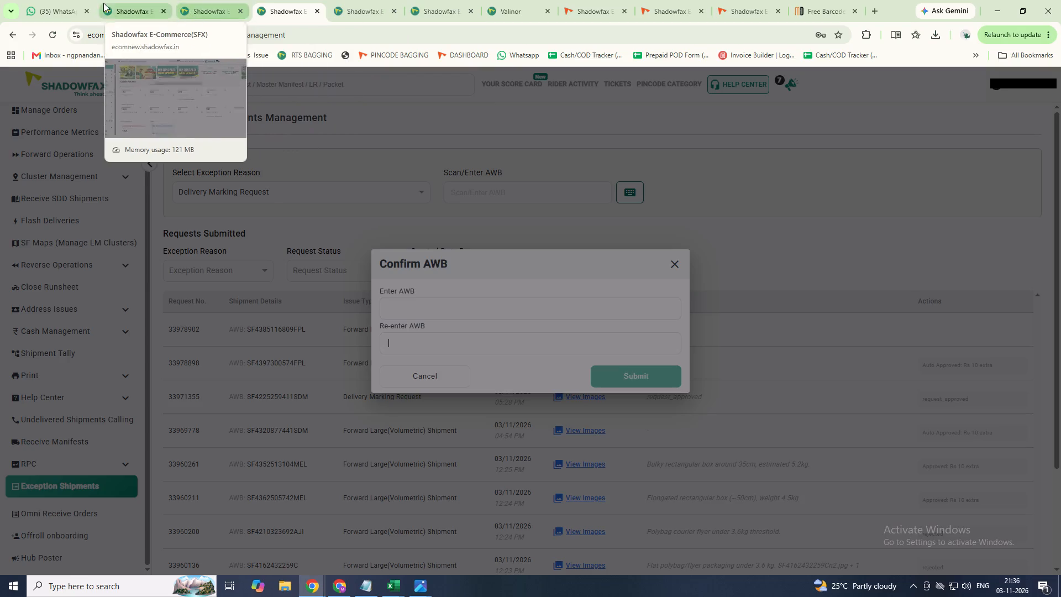
Return the Reverse Create Operations page to the hub dashboard.
click(214, 7)
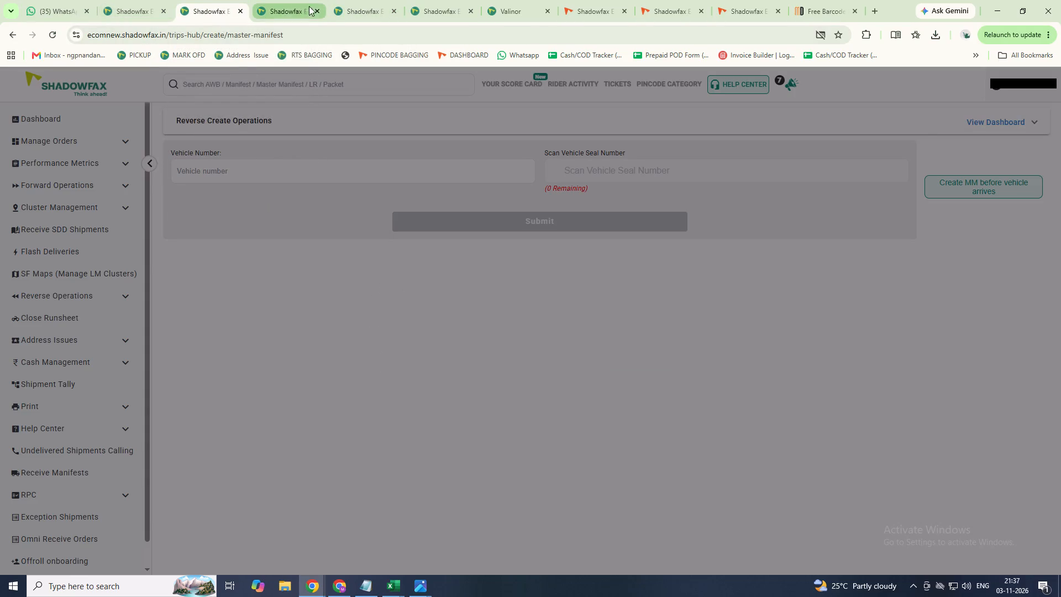
click(285, 4)
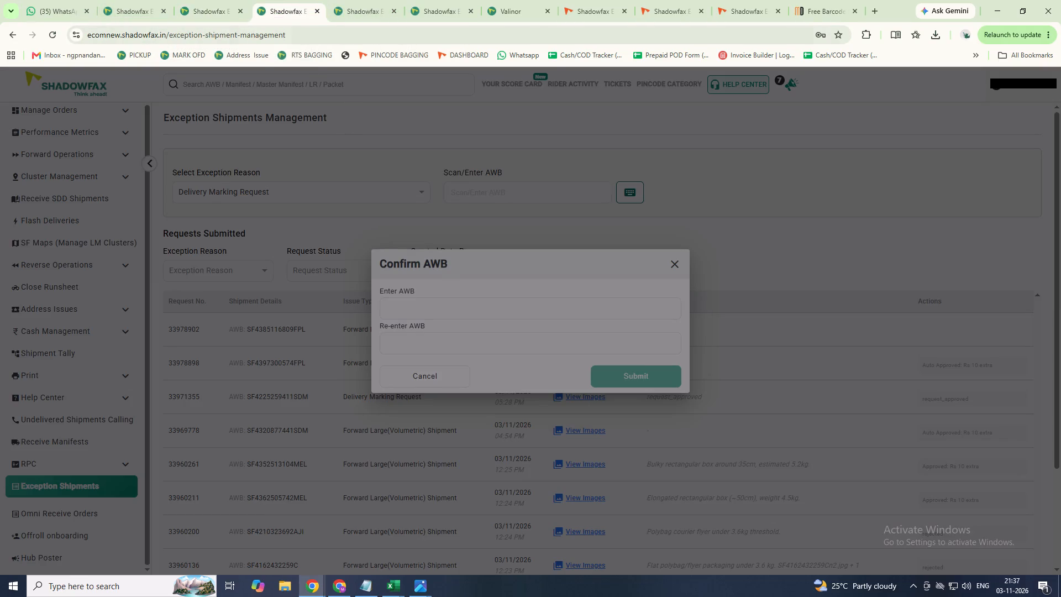
click(215, 8)
click(64, 118)
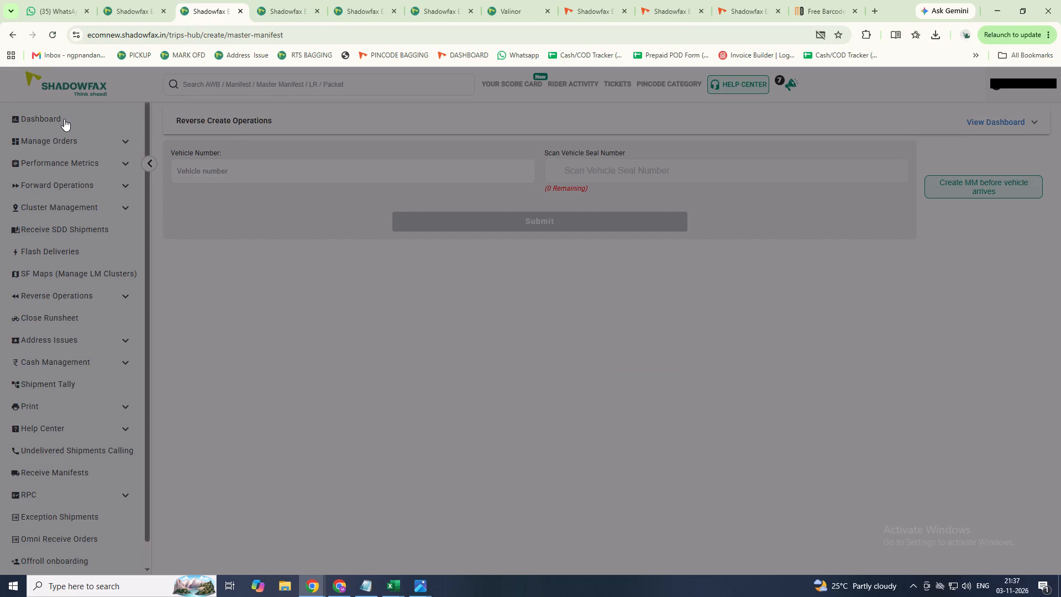
click(64, 119)
triple_click(64, 120)
click(41, 118)
double_click(41, 108)
double_click(43, 112)
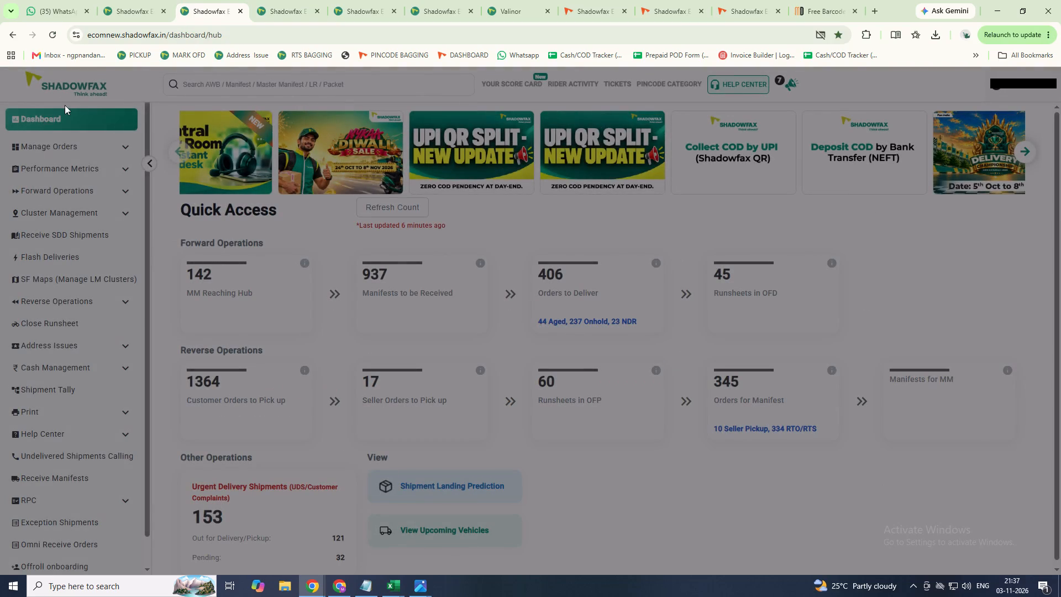
click(276, 4)
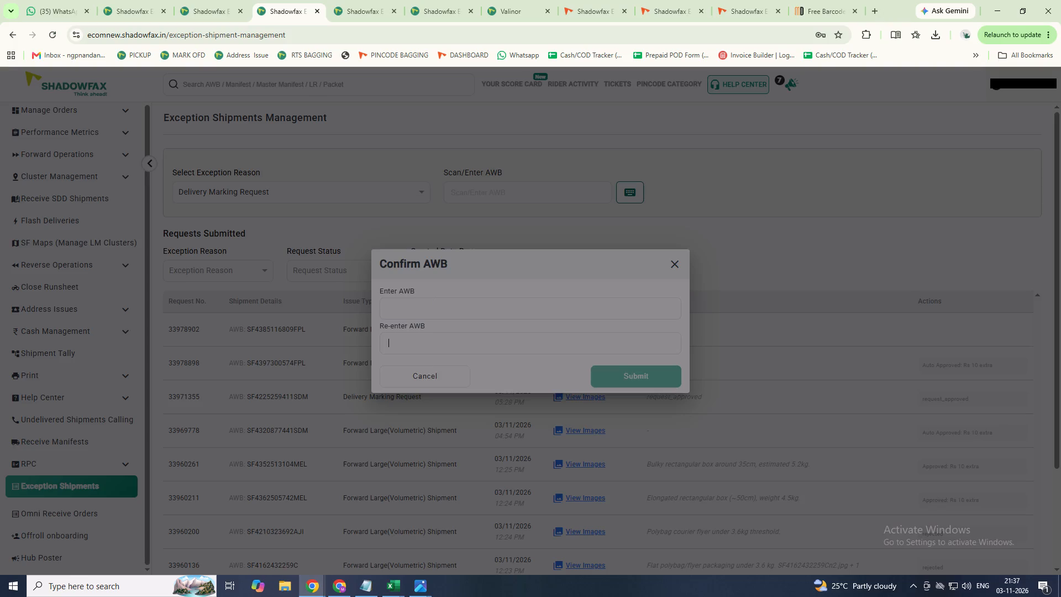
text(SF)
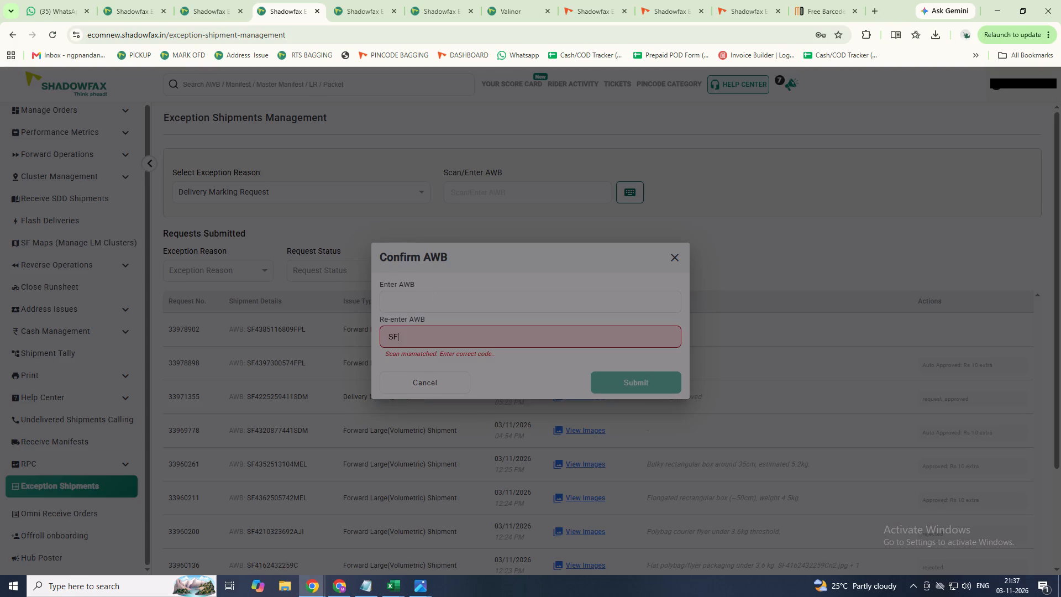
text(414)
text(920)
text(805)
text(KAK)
click(441, 296)
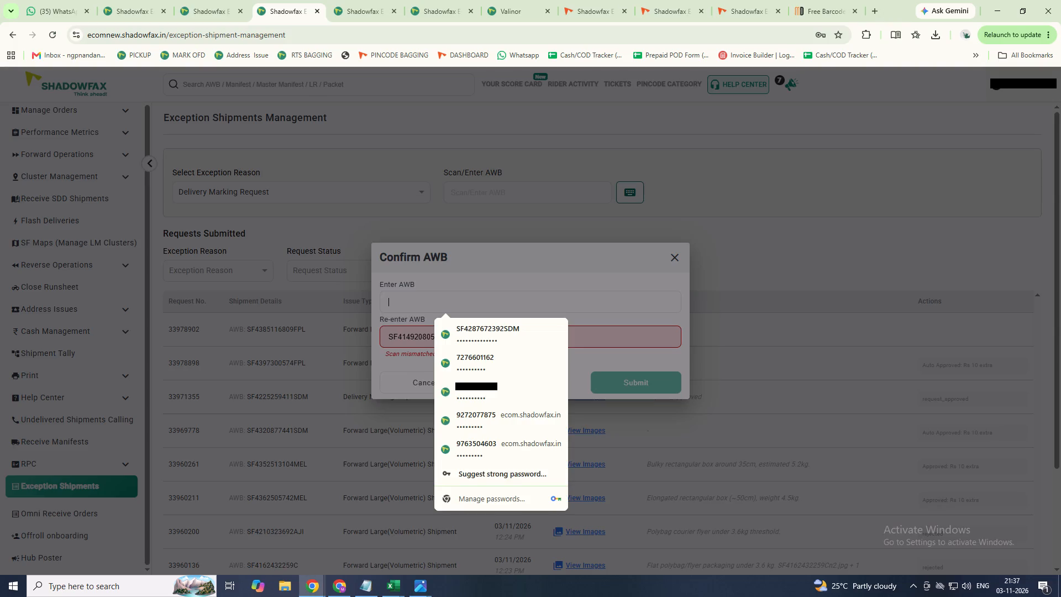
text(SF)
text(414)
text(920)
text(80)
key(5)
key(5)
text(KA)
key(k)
click(523, 301)
click(433, 332)
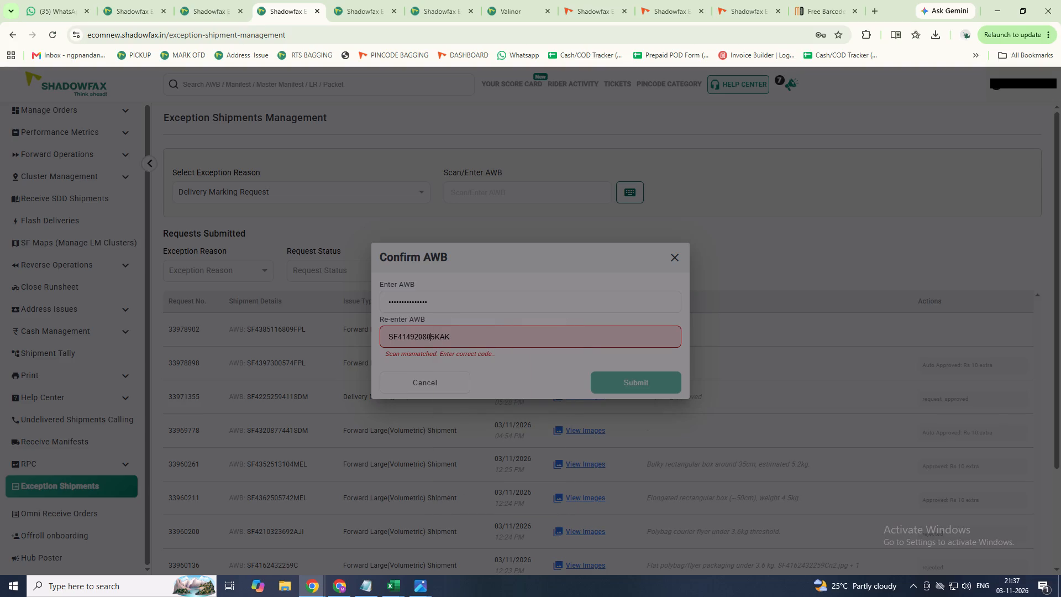
key(5)
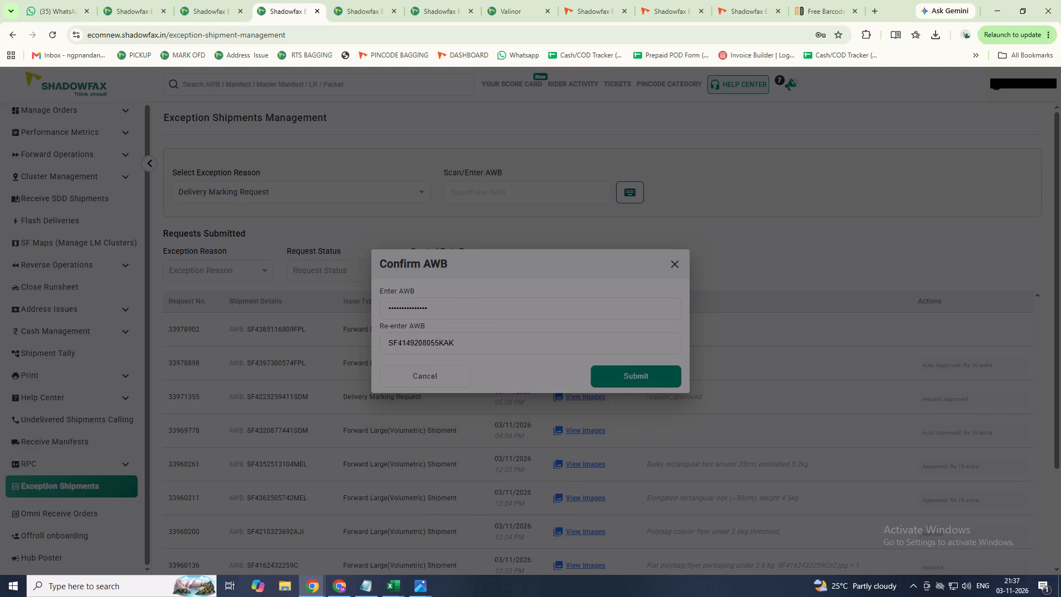